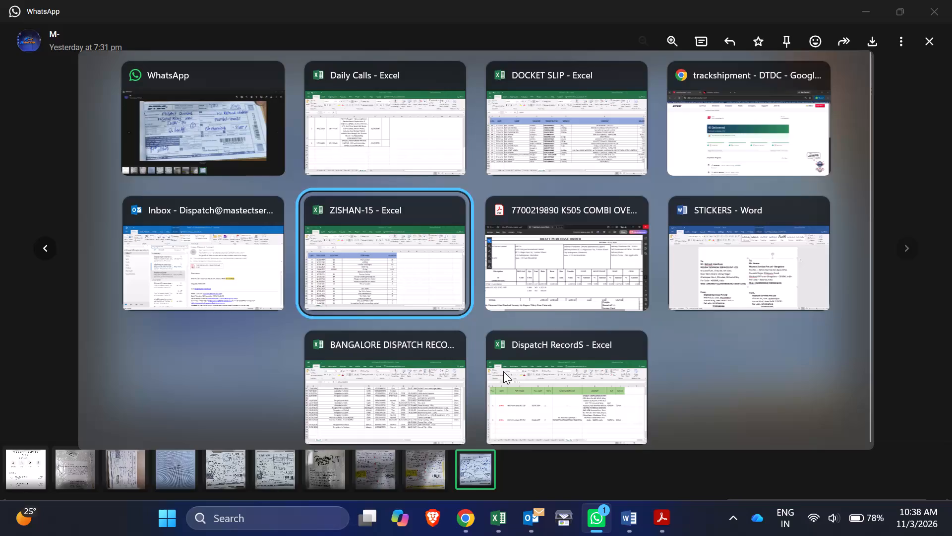
# Switch to the DOCKET SLIP workbook, open its NOV-26 sheet and save the workbook.
pyautogui.hotkey('alt', 'Left')
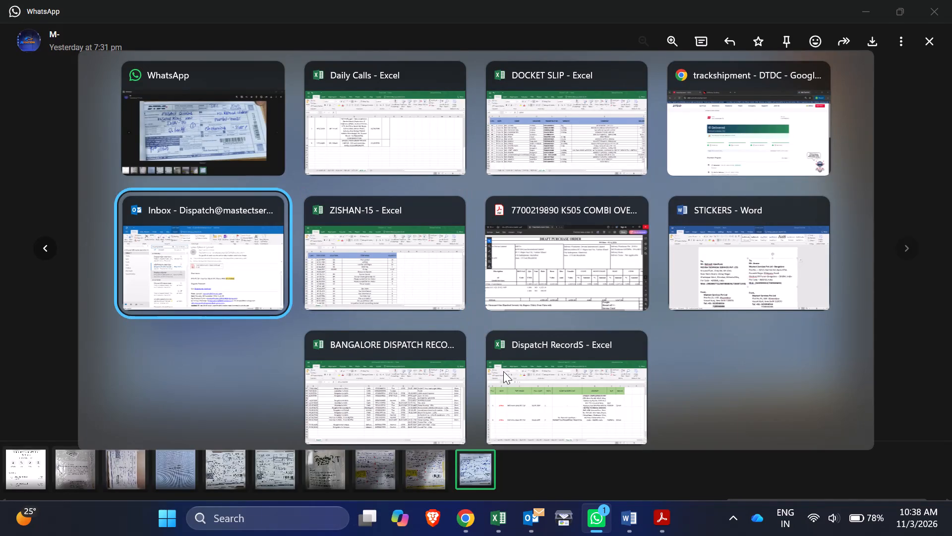
pyautogui.hotkey('alt', 'Up')
pyautogui.hotkey('alt', 'Right')
pyautogui.hotkey('alt', 'Right')
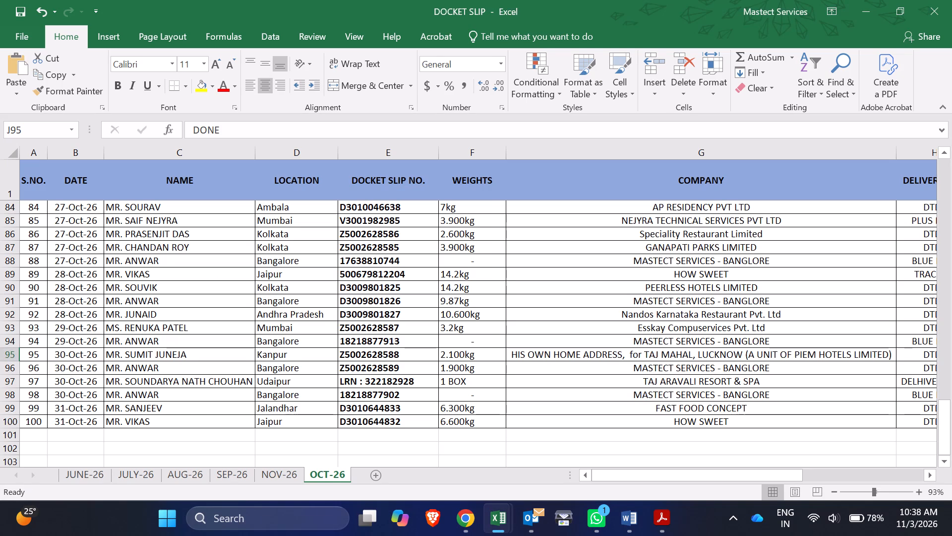
pyautogui.click(288, 473)
pyautogui.scroll(2, 222, 286)
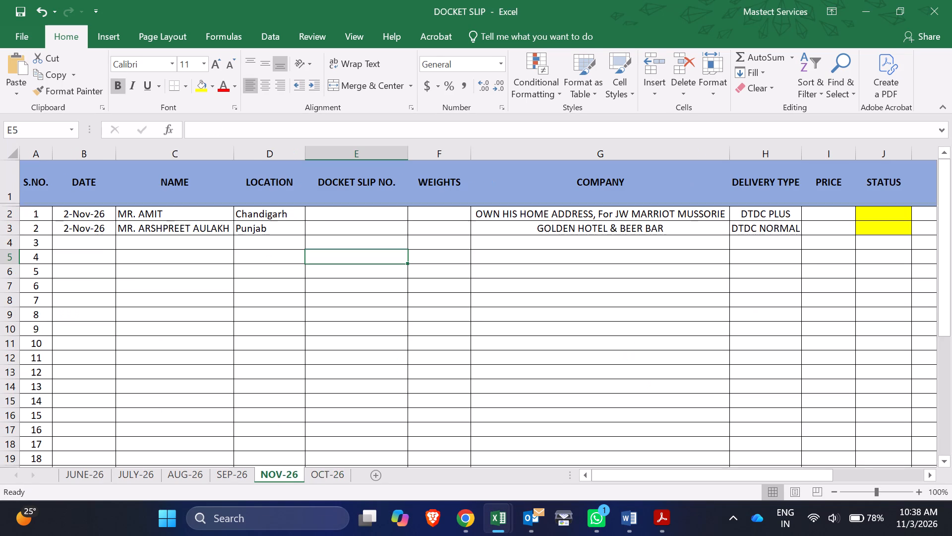
pyautogui.scroll(2, 222, 286)
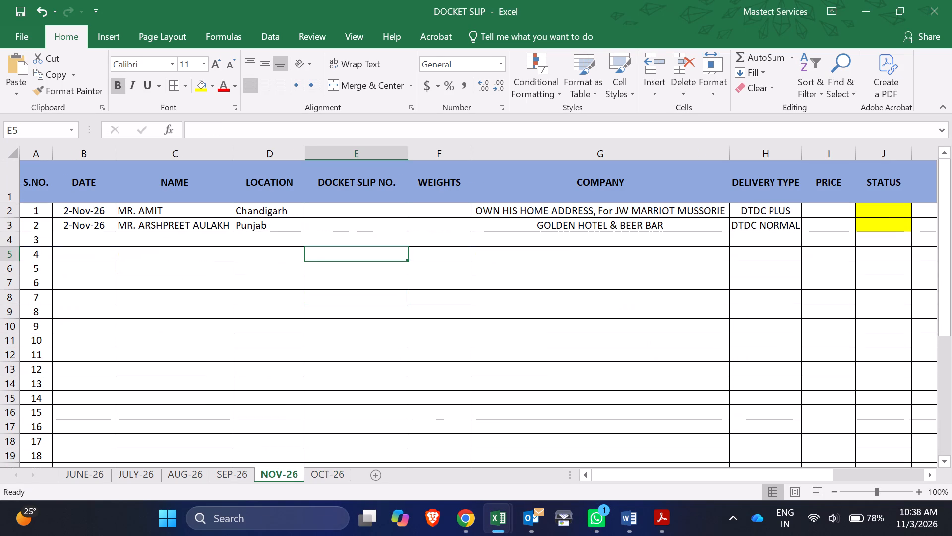
pyautogui.click(273, 228)
pyautogui.hotkey('ctrl', 's')
# Switch to the DispatcH RecordS workbook with its Nov 26 sheet and save it.
pyautogui.hotkey('alt', 'Tab')
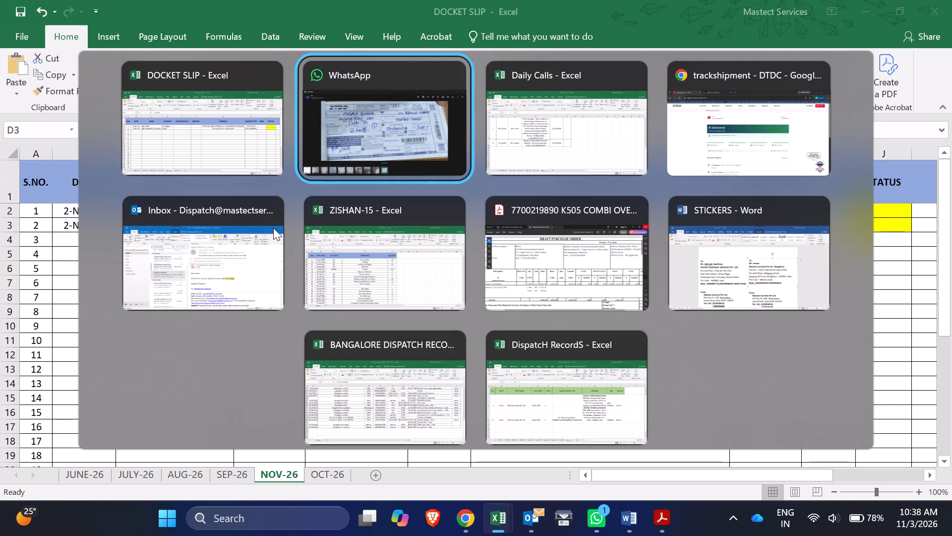
pyautogui.hotkey('alt', 'Down')
pyautogui.hotkey('alt', 'Down')
pyautogui.hotkey('alt', 'Right')
pyautogui.click(463, 324)
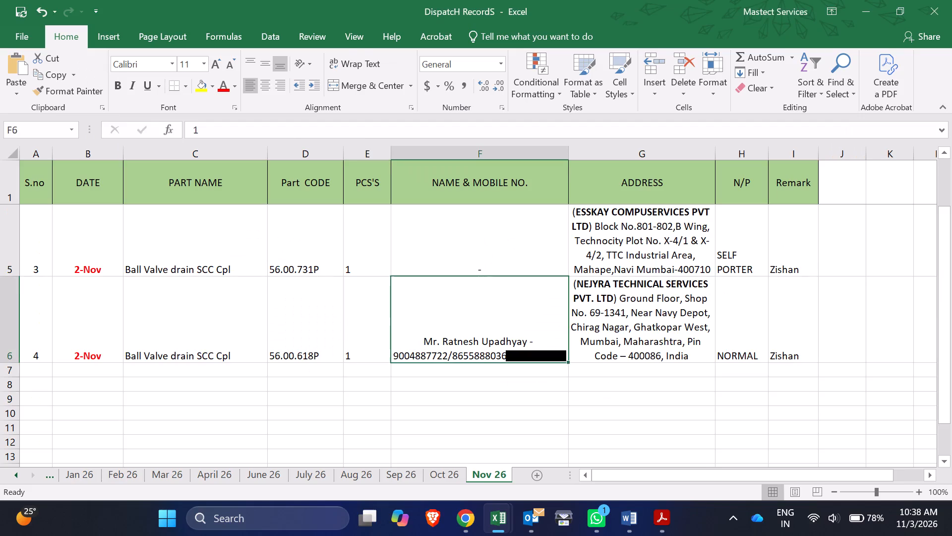
pyautogui.hotkey('ctrl', 's')
# Examine the Nov 26 dispatch entries and compare them with the rows already listed on the docket slip's NOV-26 sheet.
pyautogui.scroll(5, 463, 324)
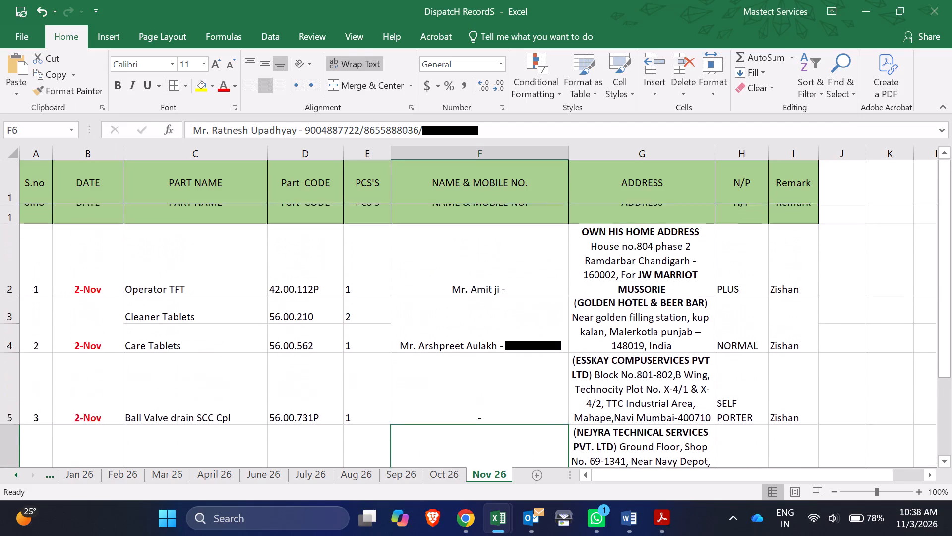
pyautogui.scroll(1, 463, 324)
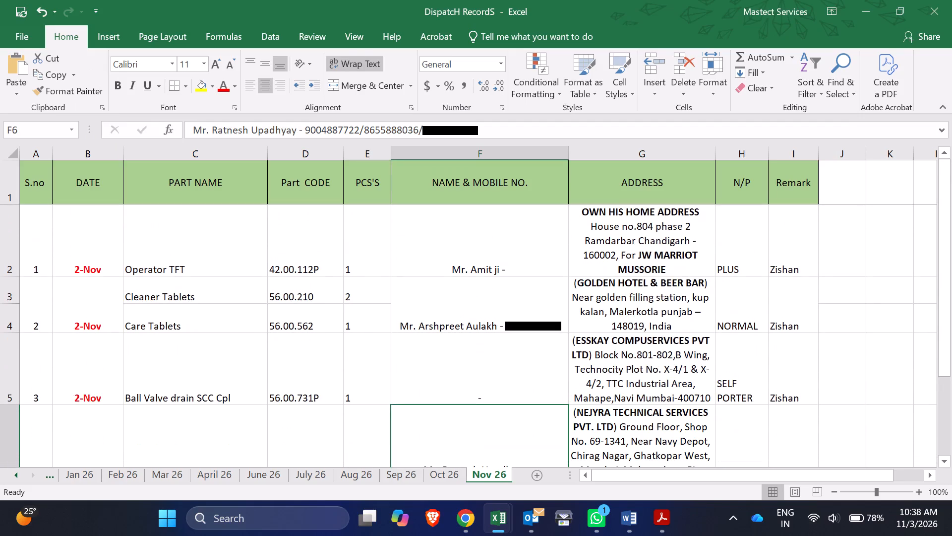
pyautogui.click(506, 247)
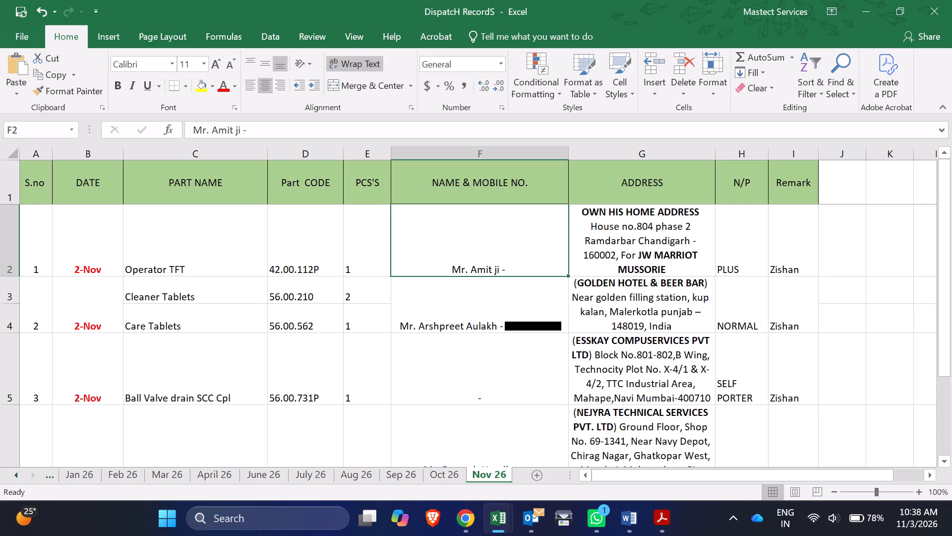
pyautogui.click(494, 309)
pyautogui.scroll(-1, 494, 309)
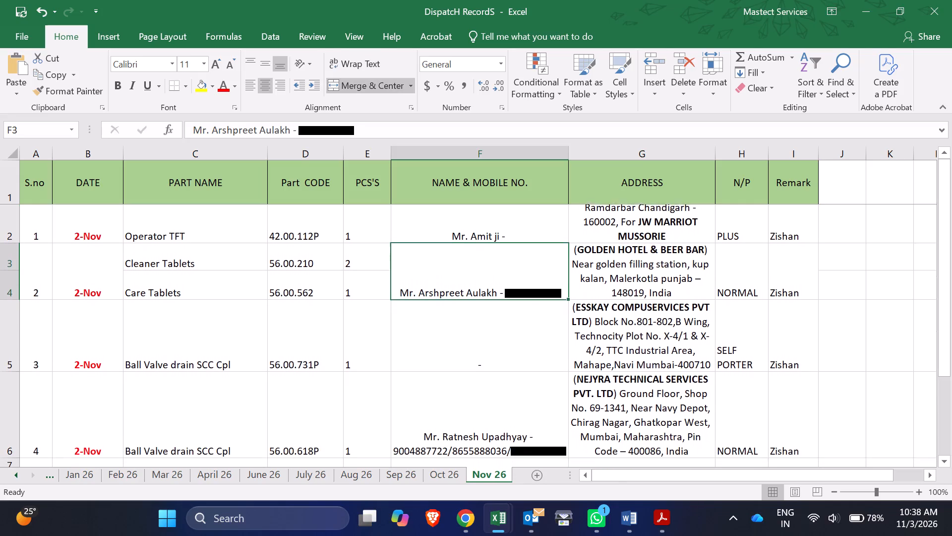
pyautogui.scroll(-2, 494, 309)
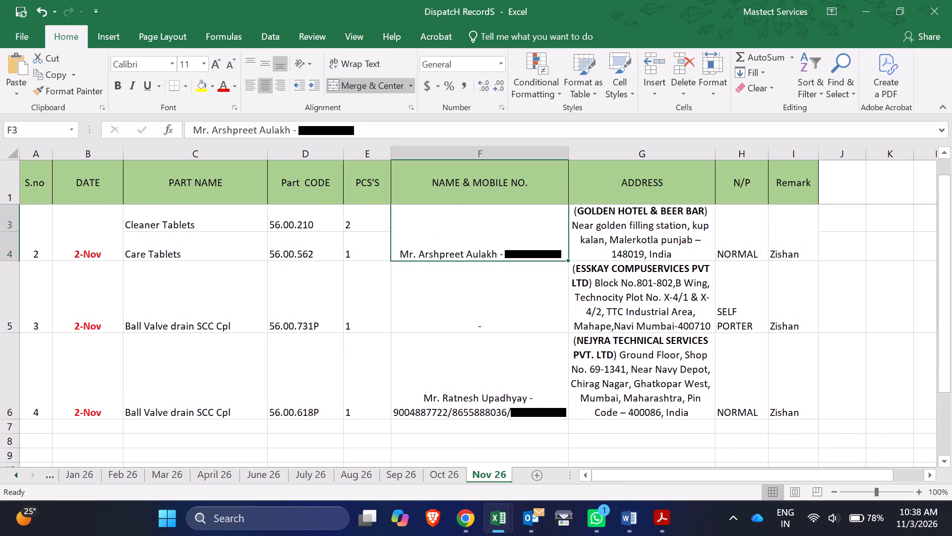
pyautogui.hotkey('alt', 'Tab')
pyautogui.hotkey('alt', 'Tab')
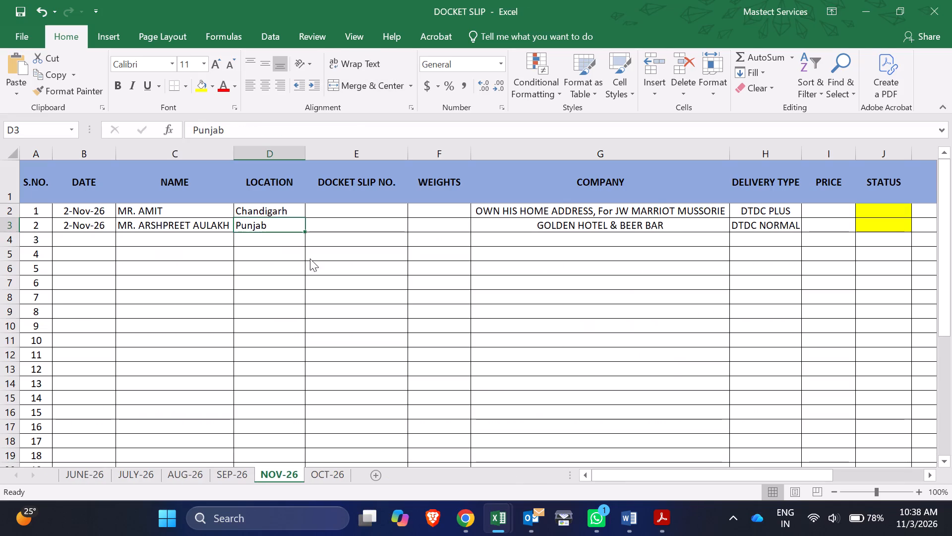
pyautogui.click(553, 298)
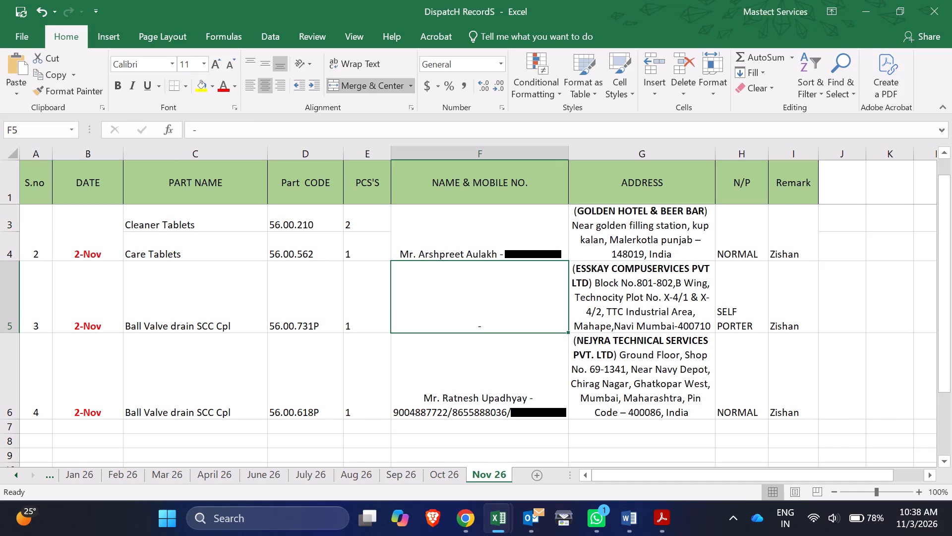
pyautogui.scroll(-2, 553, 298)
pyautogui.click(484, 324)
pyautogui.hotkey('alt', 'Tab')
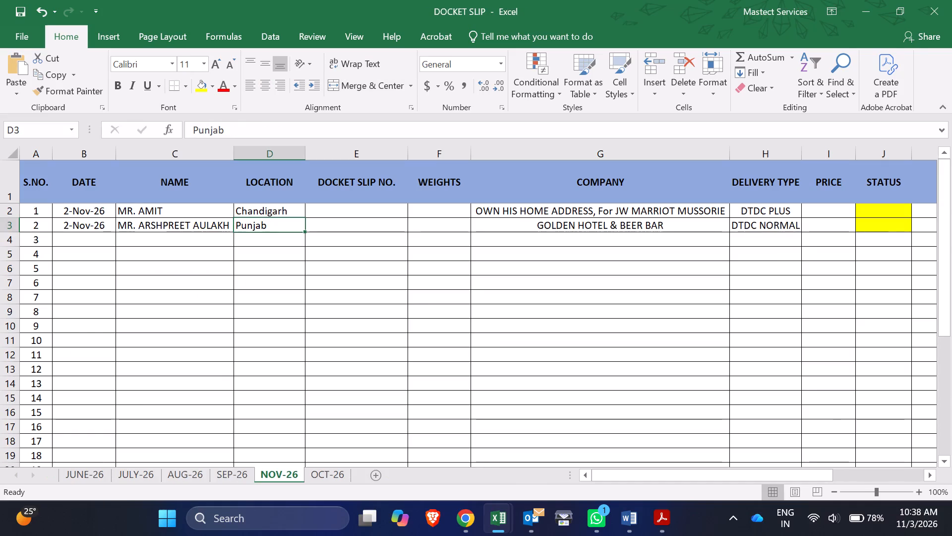
# In the docket slip's NOV-26 sheet, fill the date 2-Nov-26 down into the DATE cell of serial number 3, consulting the dispatch record.
pyautogui.click(96, 238)
pyautogui.scroll(1, 413, 295)
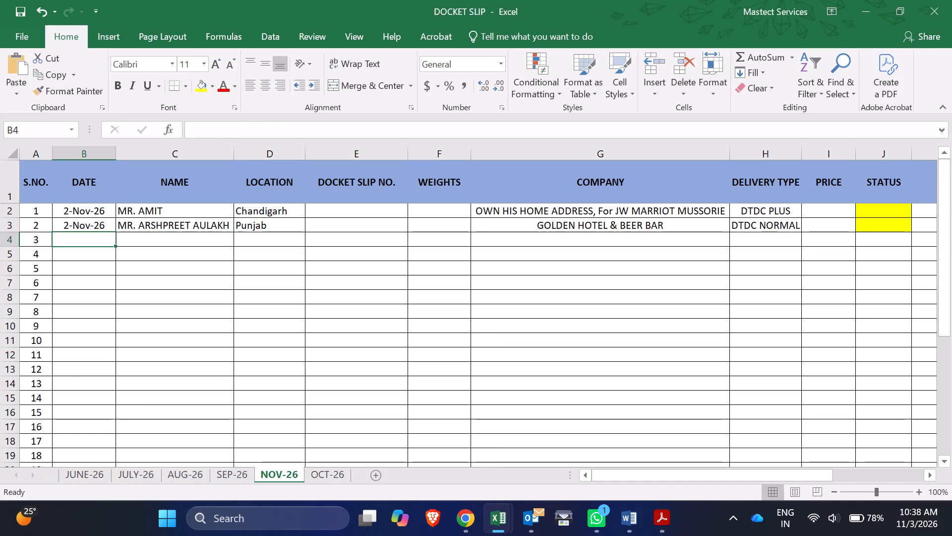
pyautogui.scroll(1, 413, 295)
pyautogui.hotkey('alt', 'Tab')
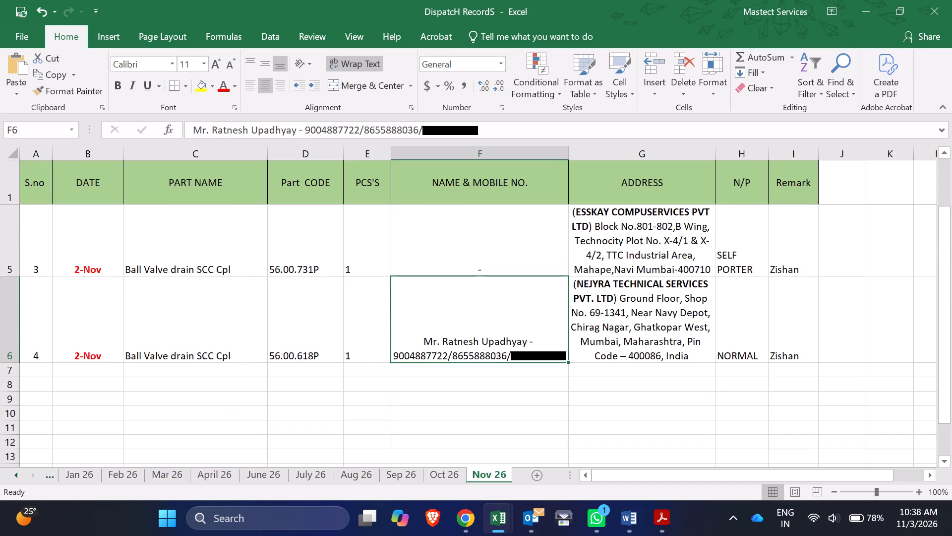
pyautogui.click(465, 251)
pyautogui.scroll(1, 465, 251)
pyautogui.hotkey('alt', 'Tab')
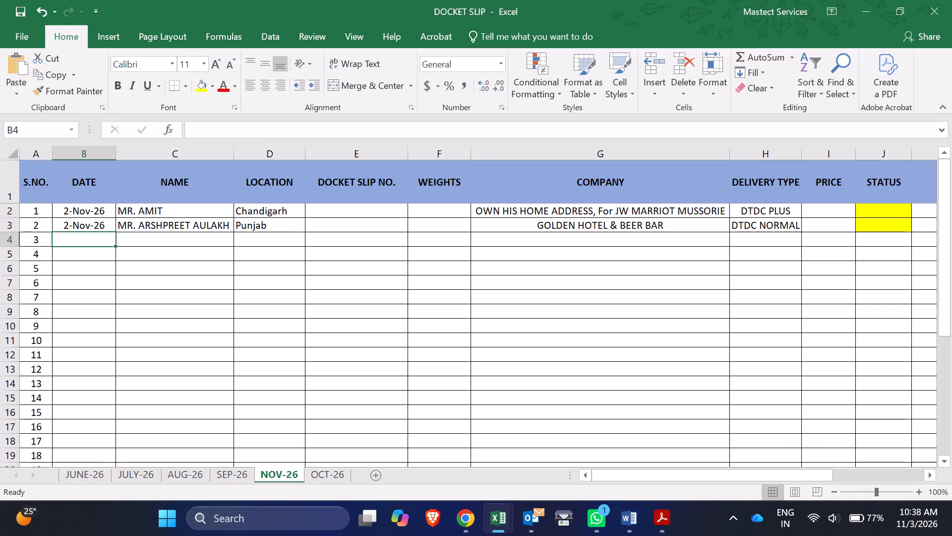
pyautogui.hotkey('alt', 'Tab')
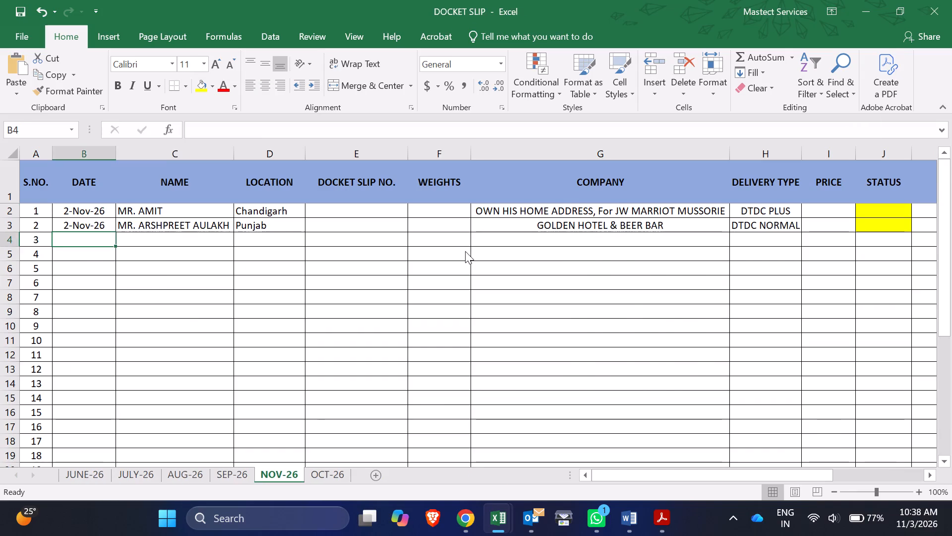
pyautogui.hotkey('alt', 'Tab')
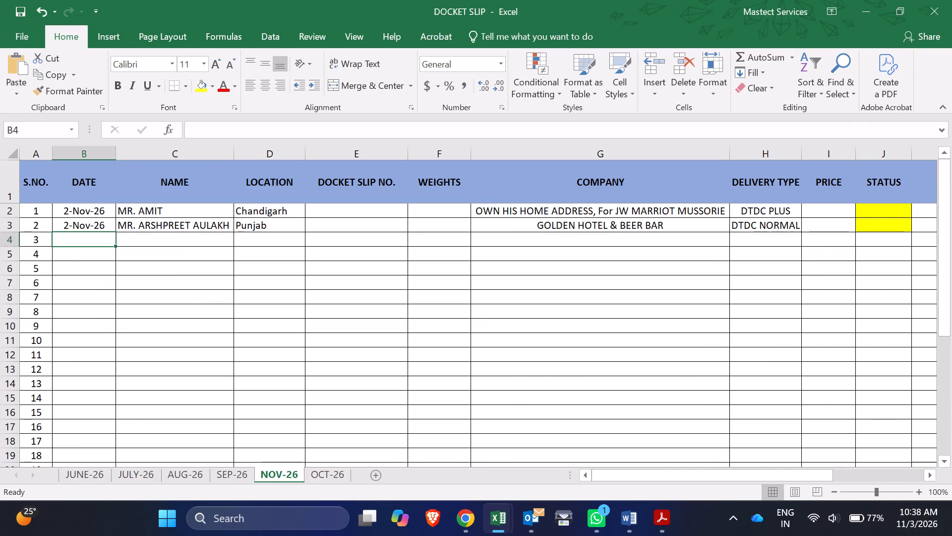
pyautogui.hotkey('ctrl', 'd')
pyautogui.hotkey('alt', 'Tab')
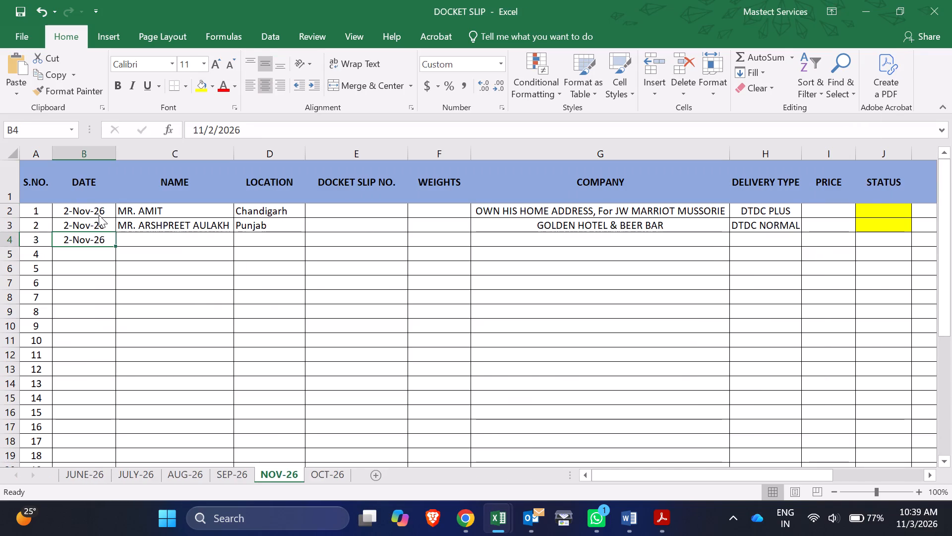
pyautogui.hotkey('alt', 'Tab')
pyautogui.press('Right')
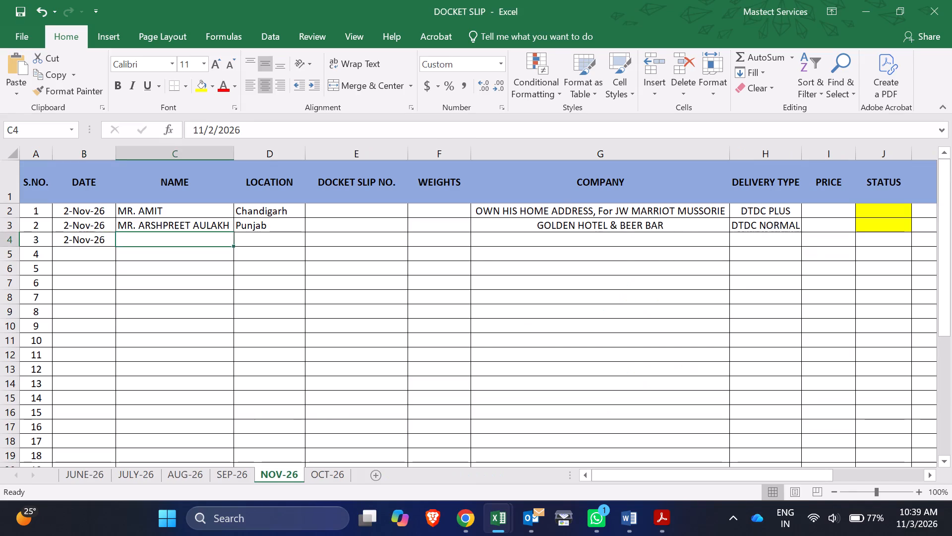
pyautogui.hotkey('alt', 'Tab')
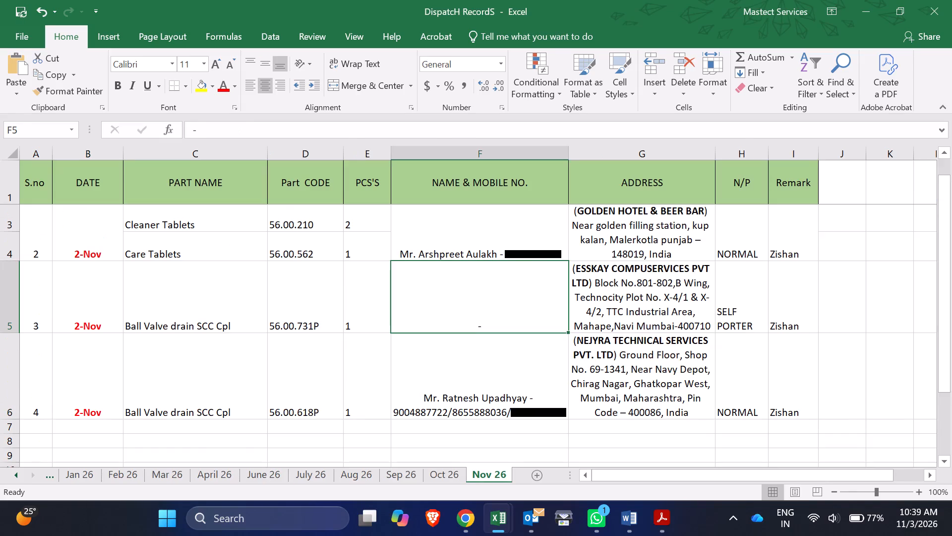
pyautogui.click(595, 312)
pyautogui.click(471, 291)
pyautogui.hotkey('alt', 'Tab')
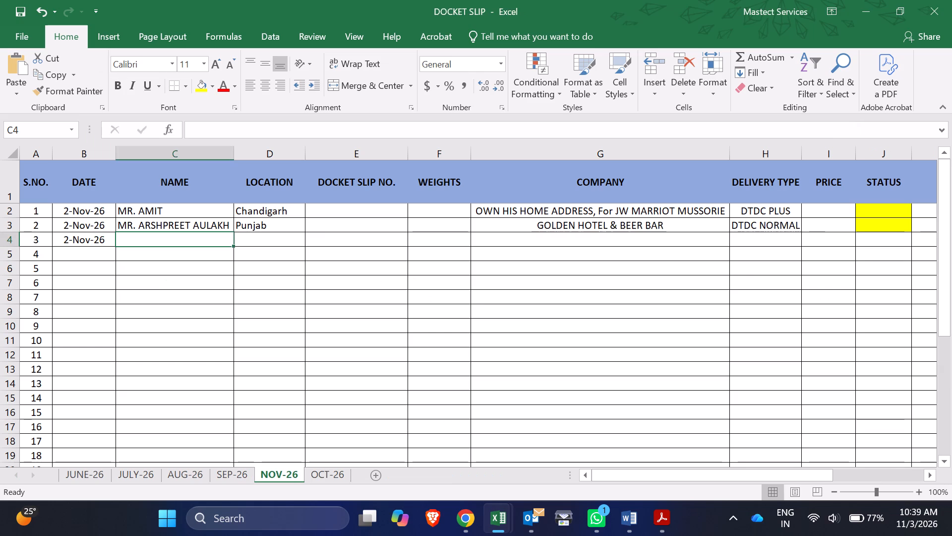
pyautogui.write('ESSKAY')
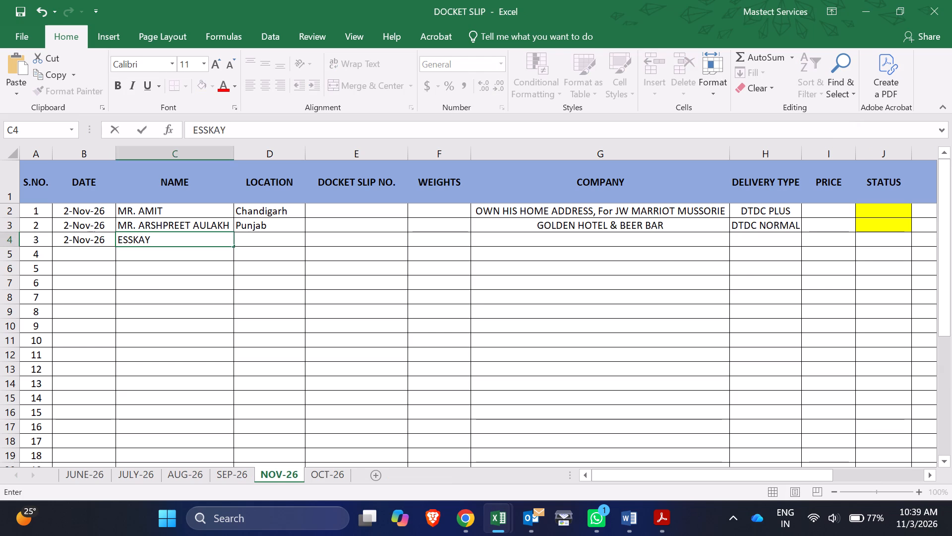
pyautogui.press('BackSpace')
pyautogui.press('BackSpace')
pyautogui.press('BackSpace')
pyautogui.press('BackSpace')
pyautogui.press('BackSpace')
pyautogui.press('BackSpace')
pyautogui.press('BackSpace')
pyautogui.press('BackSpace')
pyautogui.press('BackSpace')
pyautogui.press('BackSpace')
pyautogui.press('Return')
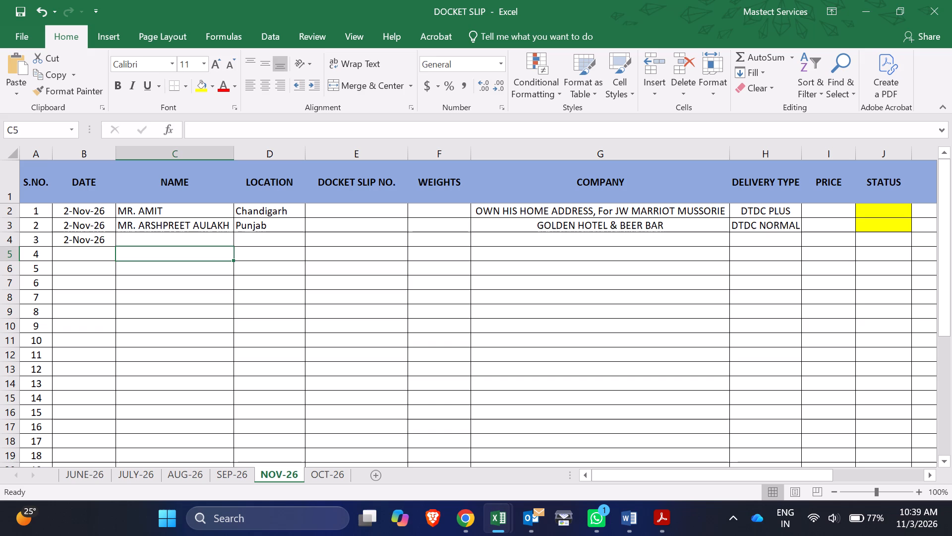
# Enter the recipient's full name in capitals, prefixed with MR., as the NAME for serial no. 3, and save the workbook.
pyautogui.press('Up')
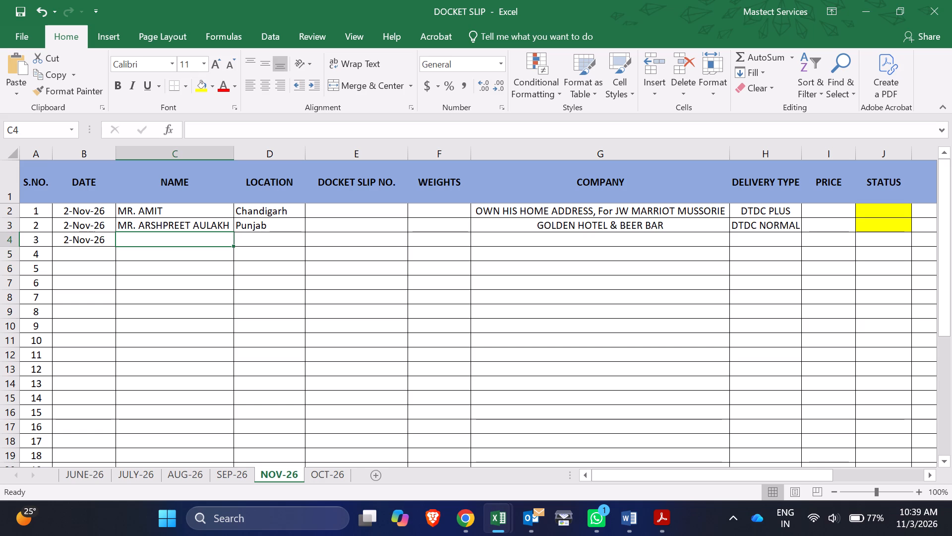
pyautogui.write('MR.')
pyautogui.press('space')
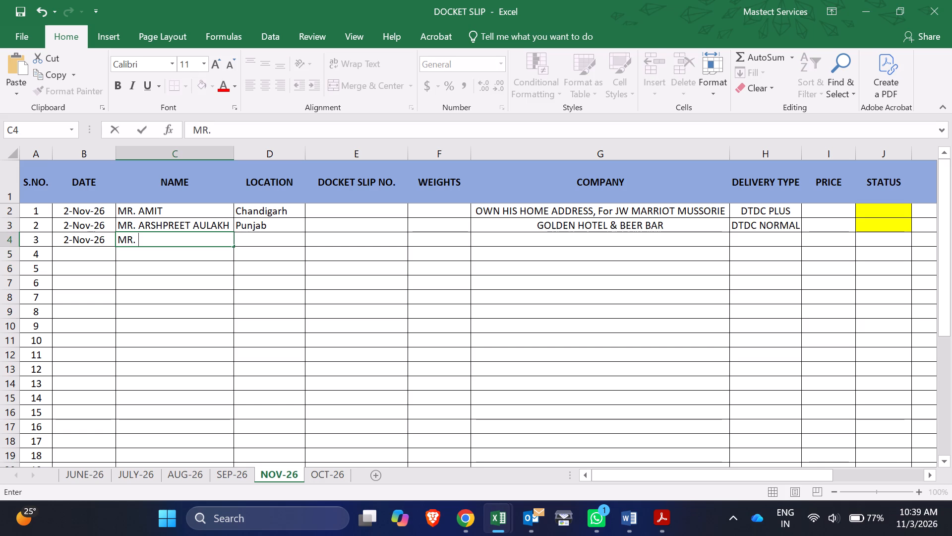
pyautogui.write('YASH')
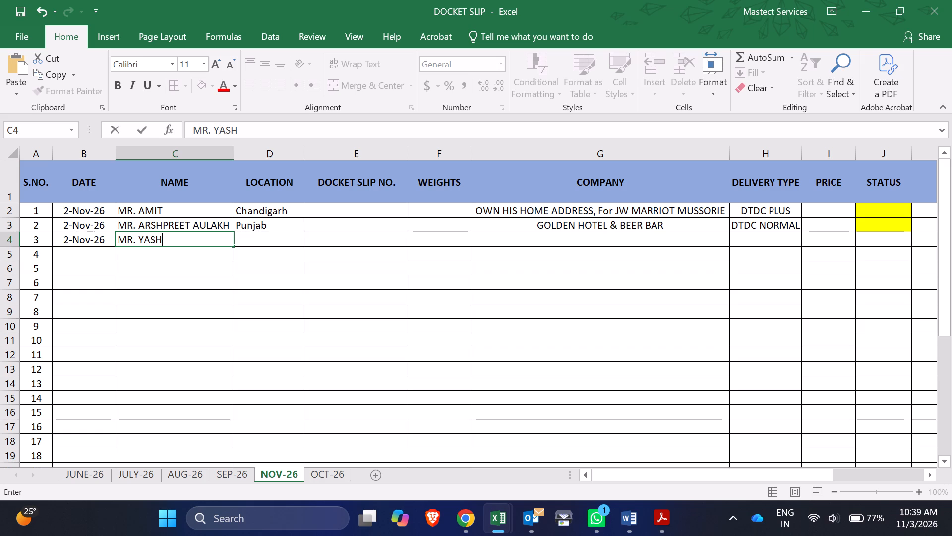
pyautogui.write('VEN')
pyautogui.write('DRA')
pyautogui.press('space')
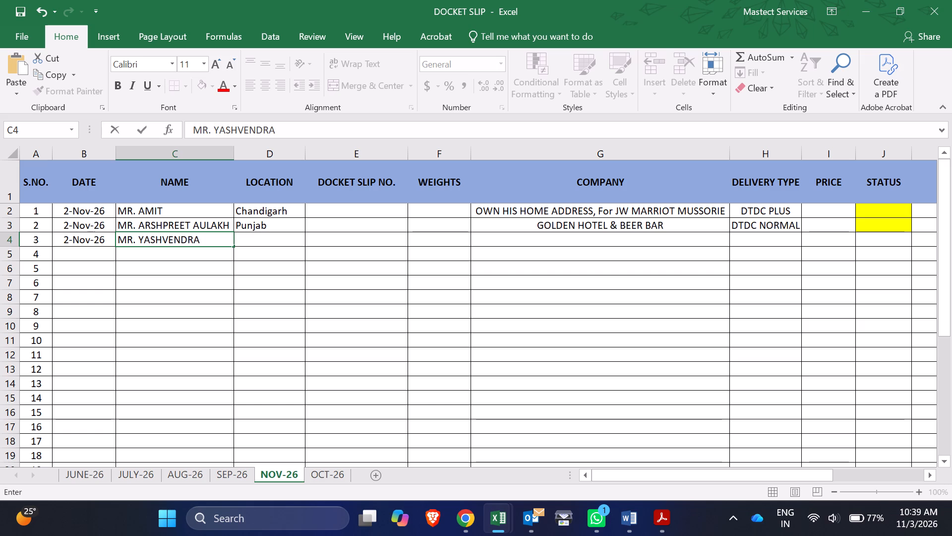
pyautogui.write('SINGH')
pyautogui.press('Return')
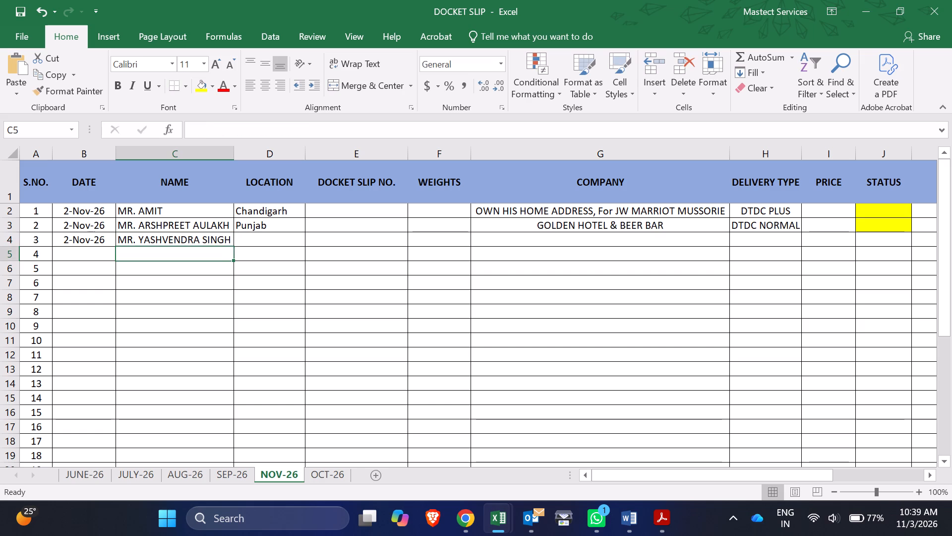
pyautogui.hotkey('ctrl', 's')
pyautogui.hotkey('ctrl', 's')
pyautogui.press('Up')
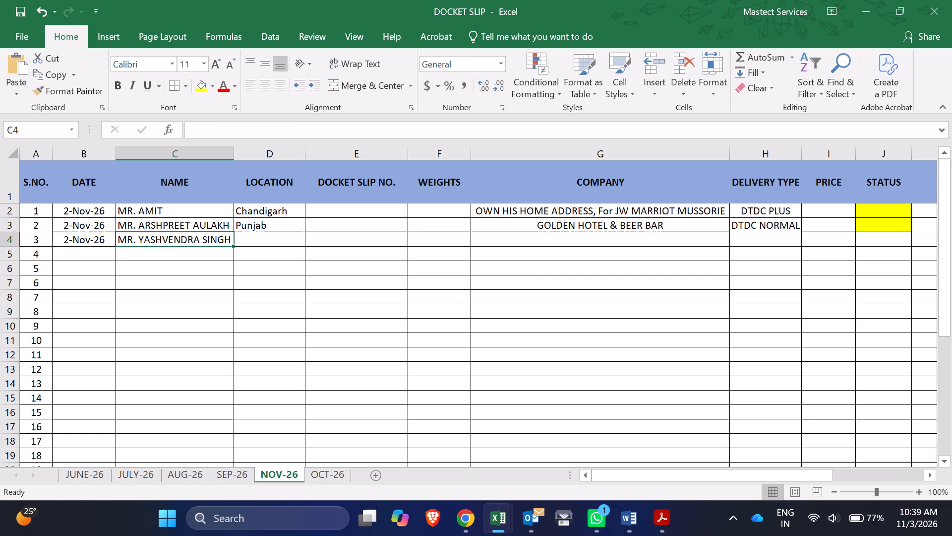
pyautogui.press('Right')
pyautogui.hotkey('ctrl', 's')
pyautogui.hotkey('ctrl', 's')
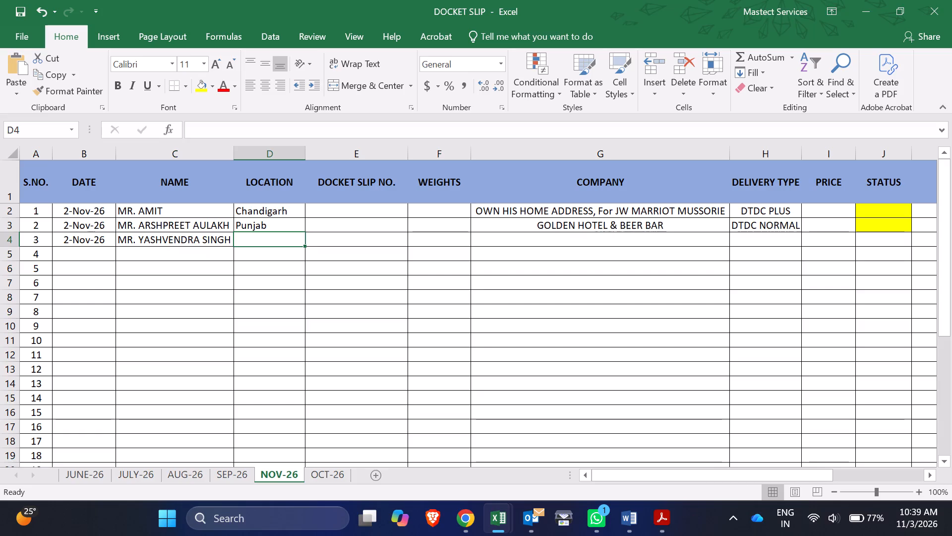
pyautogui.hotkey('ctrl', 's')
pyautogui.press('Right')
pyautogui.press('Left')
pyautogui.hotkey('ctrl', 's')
# Check the ESSKAY COMPUSERVICES address in the DispatcH RecordS workbook and enter Mumbai as the LOCATION for serial no. 3 in DOCKET SLIP.
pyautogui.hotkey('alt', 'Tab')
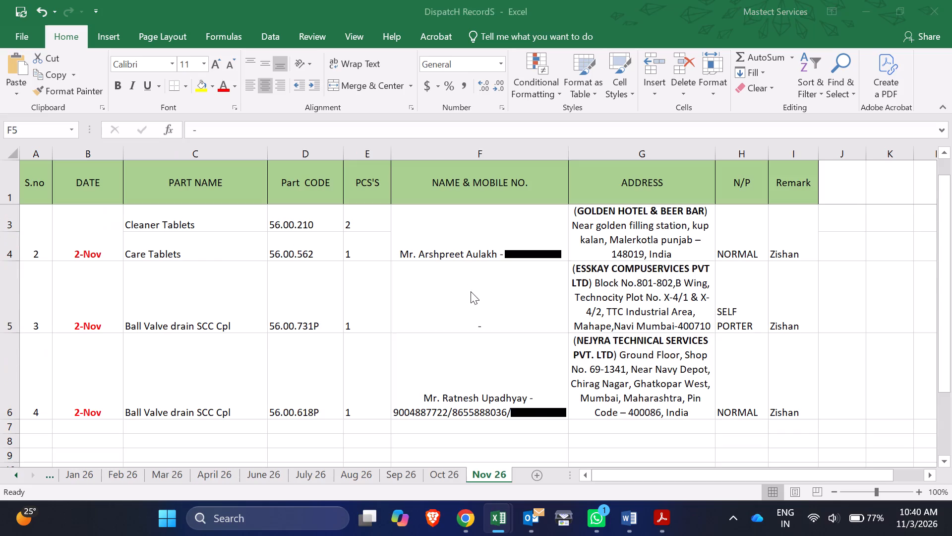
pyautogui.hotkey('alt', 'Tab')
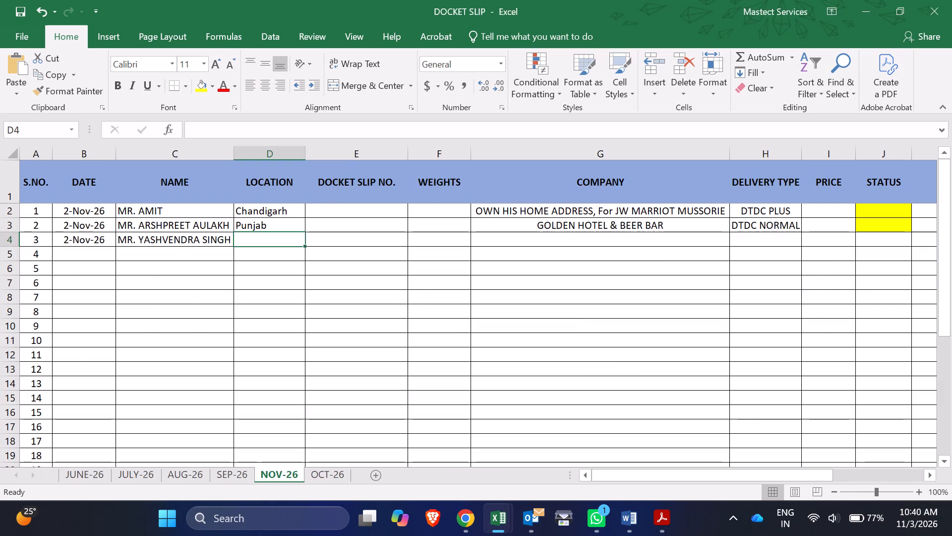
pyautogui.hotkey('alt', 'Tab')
pyautogui.click(629, 301)
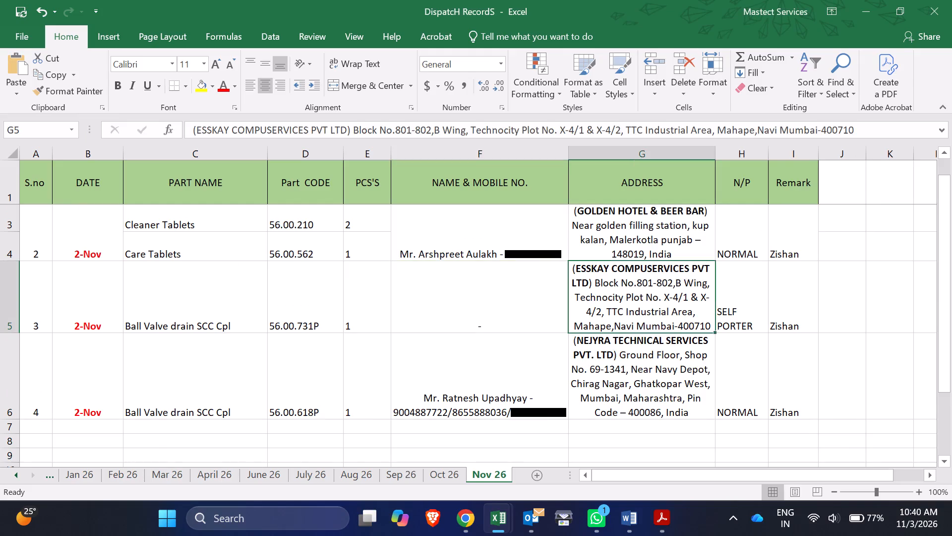
pyautogui.hotkey('alt', 'Tab')
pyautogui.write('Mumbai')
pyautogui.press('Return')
# Save the DOCKET SLIP workbook.
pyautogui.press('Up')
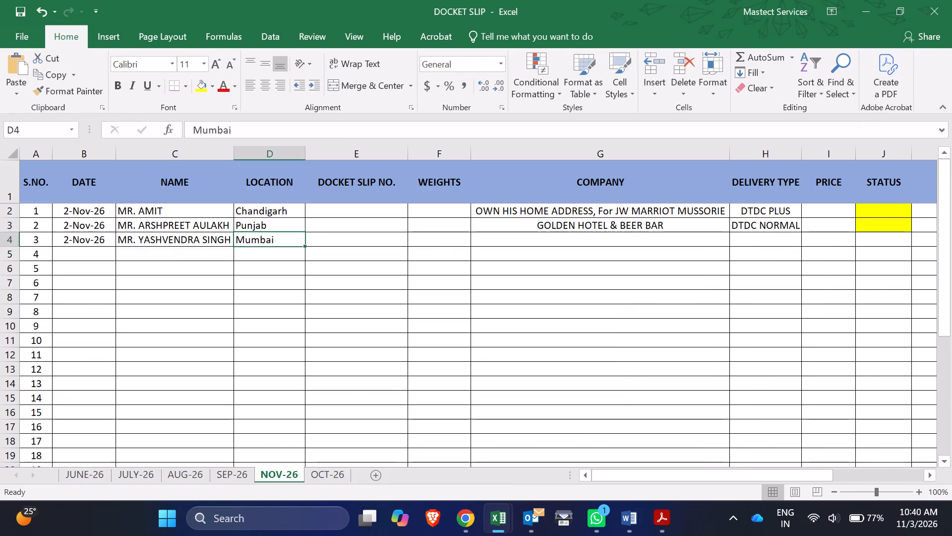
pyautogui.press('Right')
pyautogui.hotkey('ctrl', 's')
# Copy the company name ESSKAY COMPUSERVICES PVT LTD from the DispatcH RecordS address into COMPANY for serial no. 3 in DOCKET SLIP, and save.
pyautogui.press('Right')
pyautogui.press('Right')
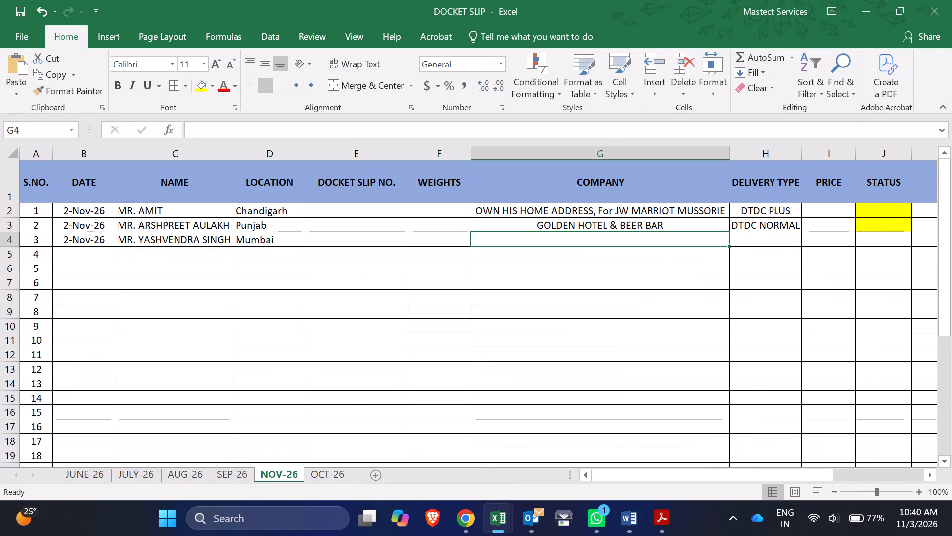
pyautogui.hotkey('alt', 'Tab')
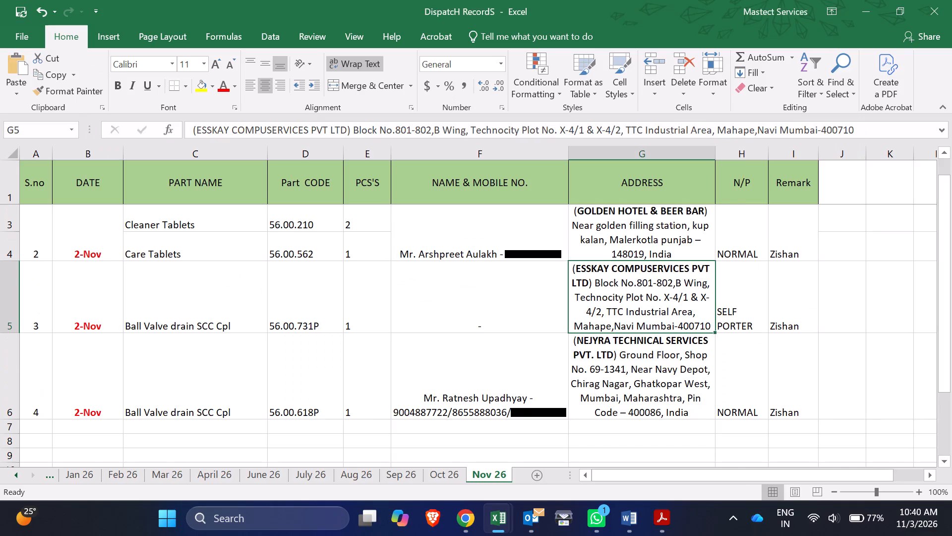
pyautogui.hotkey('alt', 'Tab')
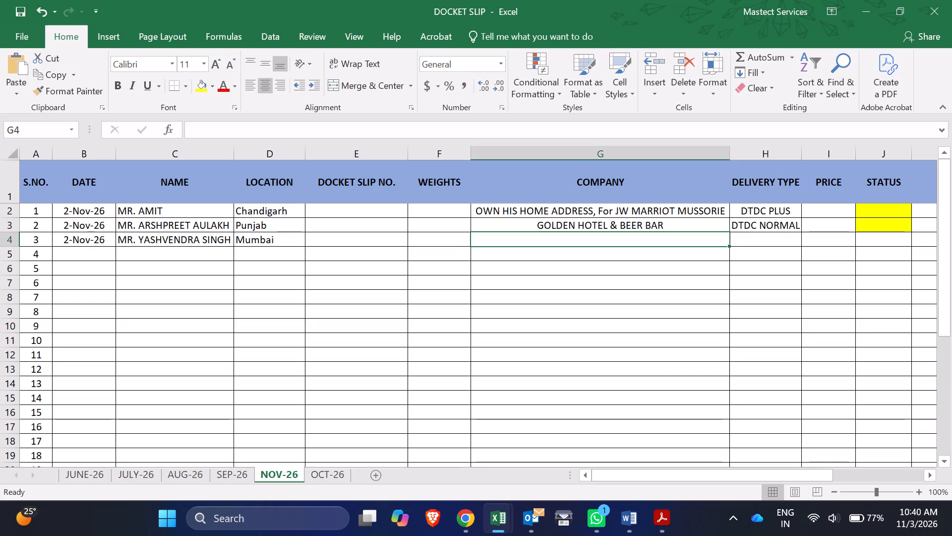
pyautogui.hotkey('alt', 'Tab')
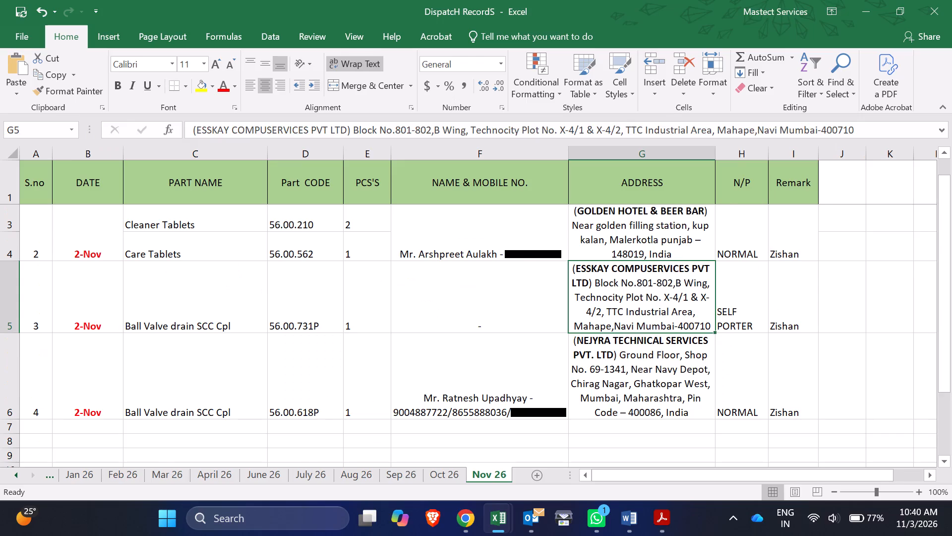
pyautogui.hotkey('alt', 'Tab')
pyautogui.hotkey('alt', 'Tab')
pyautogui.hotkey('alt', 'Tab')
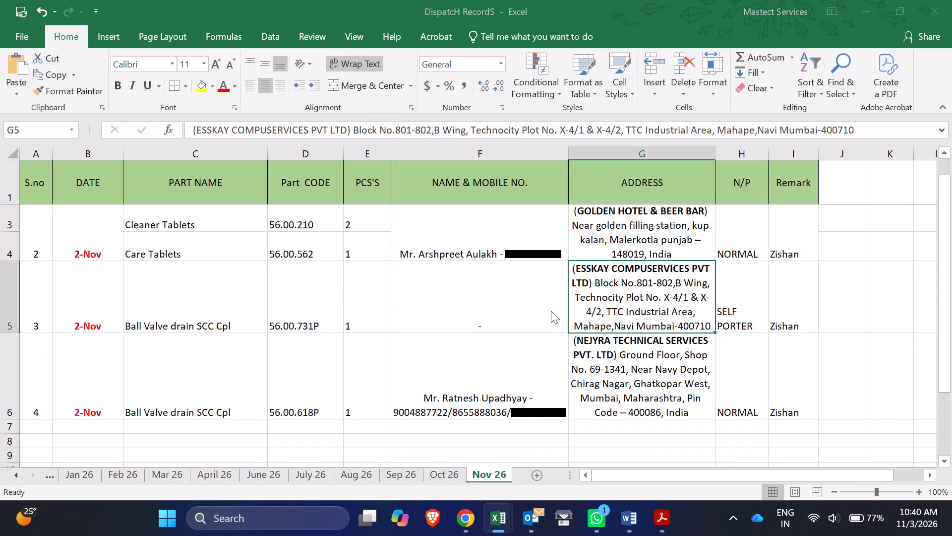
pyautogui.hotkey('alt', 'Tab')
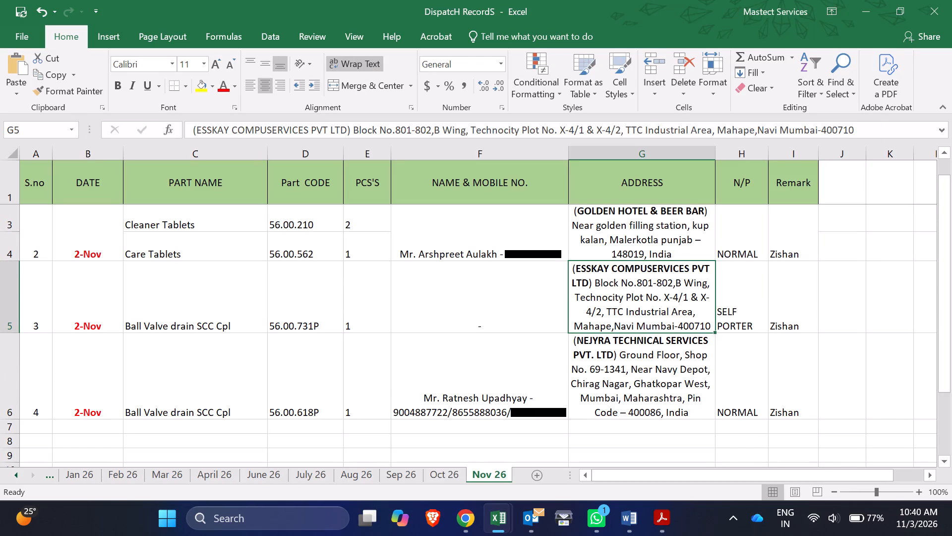
pyautogui.click(197, 131)
pyautogui.hotkey('shift', 'Right')
pyautogui.hotkey('shift', 'Right')
pyautogui.hotkey('shift', 'Right')
pyautogui.hotkey('shift', 'Right')
pyautogui.hotkey('shift', 'Right')
pyautogui.hotkey('shift', 'Right')
pyautogui.hotkey('shift', 'Right')
pyautogui.hotkey('shift', 'Right')
pyautogui.hotkey('shift', 'Right')
pyautogui.hotkey('shift', 'Right')
pyautogui.hotkey('shift', 'Right')
pyautogui.hotkey('shift', 'Right')
pyautogui.hotkey('shift', 'Right')
pyautogui.hotkey('shift', 'Right')
pyautogui.hotkey('shift', 'Right')
pyautogui.hotkey('shift', 'Right')
pyautogui.hotkey('shift', 'Right')
pyautogui.hotkey('shift', 'Right')
pyautogui.hotkey('shift', 'Right')
pyautogui.hotkey('shift', 'Right')
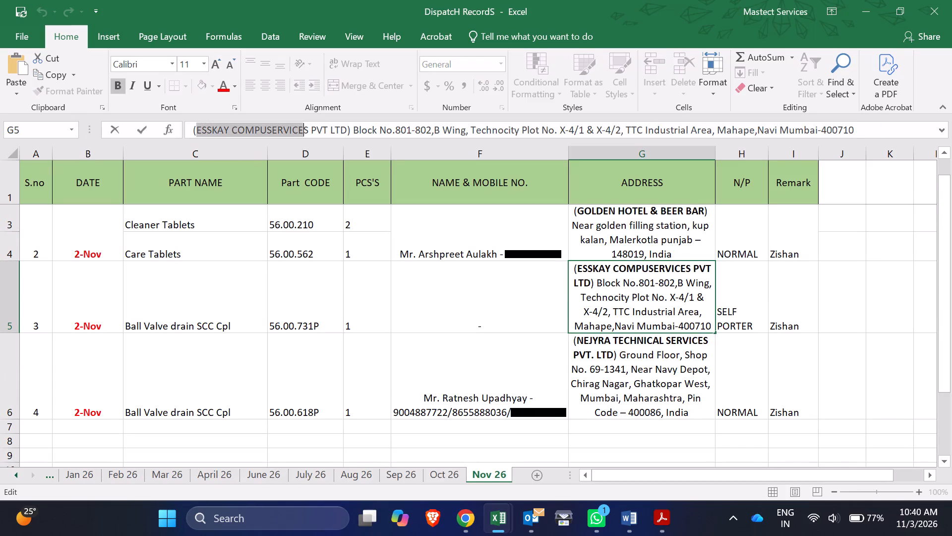
pyautogui.hotkey('shift', 'Right')
pyautogui.hotkey('ctrl', 'c')
pyautogui.hotkey('alt', 'Tab')
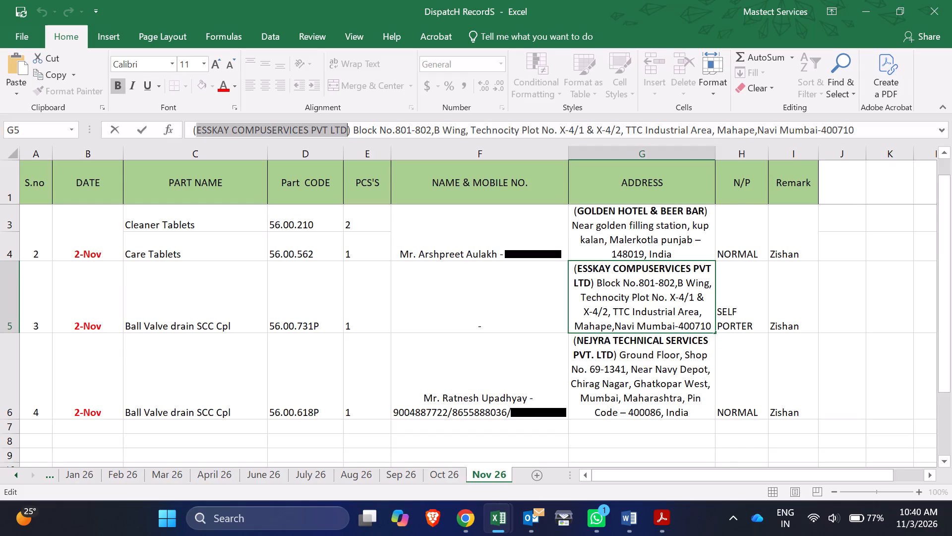
pyautogui.hotkey('ctrl', 'v')
pyautogui.press('Return')
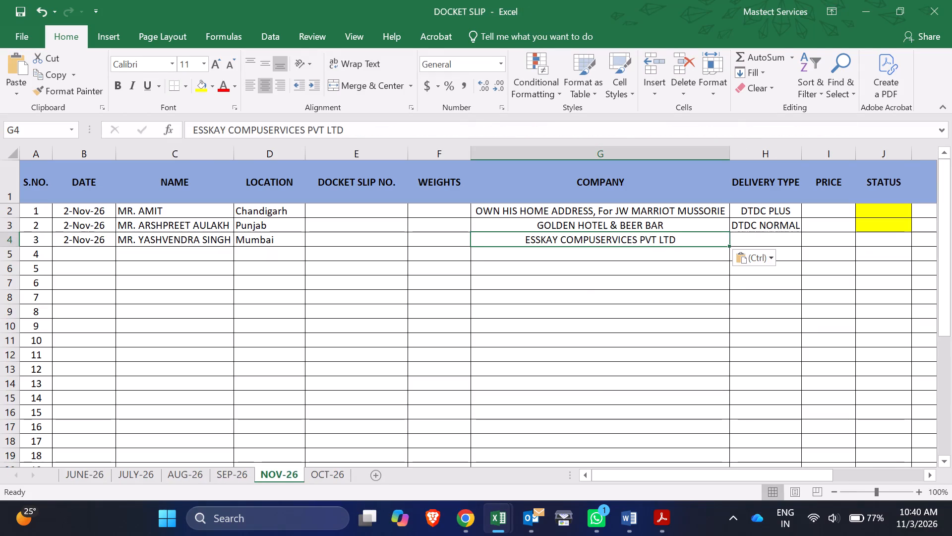
pyautogui.press('Up')
pyautogui.press('Right')
pyautogui.hotkey('ctrl', 's')
# Check the serial no. 3 dispatch in DispatcH RecordS, enter SELF PORTER as its DELIVERY TYPE in DOCKET SLIP, and save the workbook.
pyautogui.hotkey('alt', 'Tab')
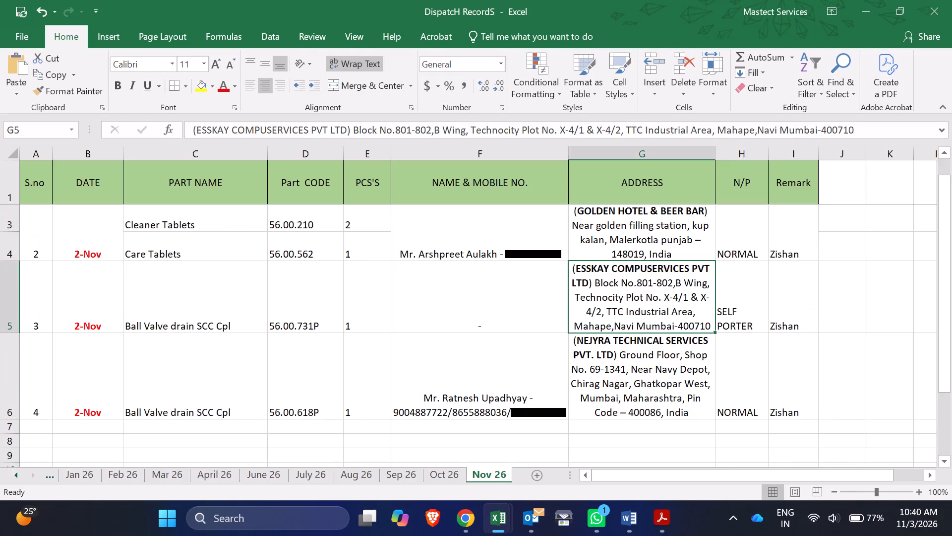
pyautogui.click(509, 306)
pyautogui.hotkey('alt', 'Tab')
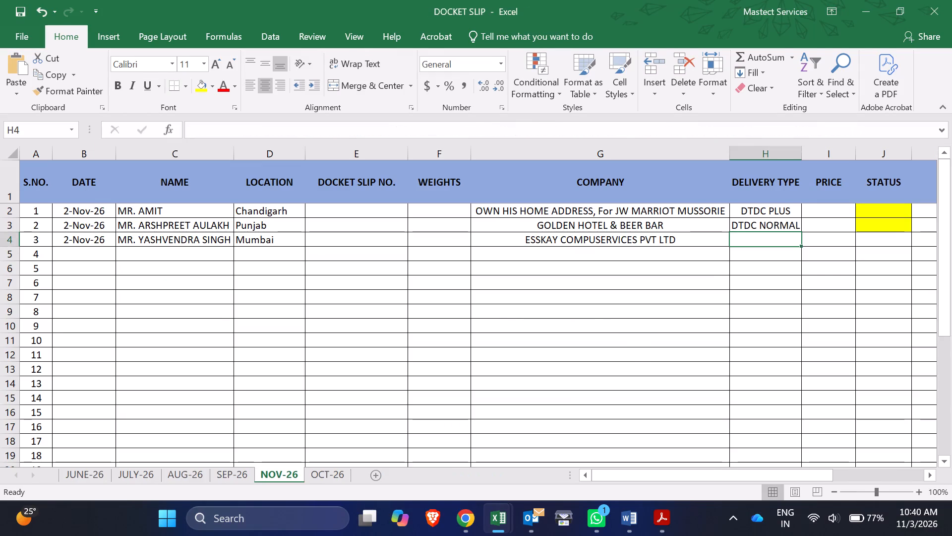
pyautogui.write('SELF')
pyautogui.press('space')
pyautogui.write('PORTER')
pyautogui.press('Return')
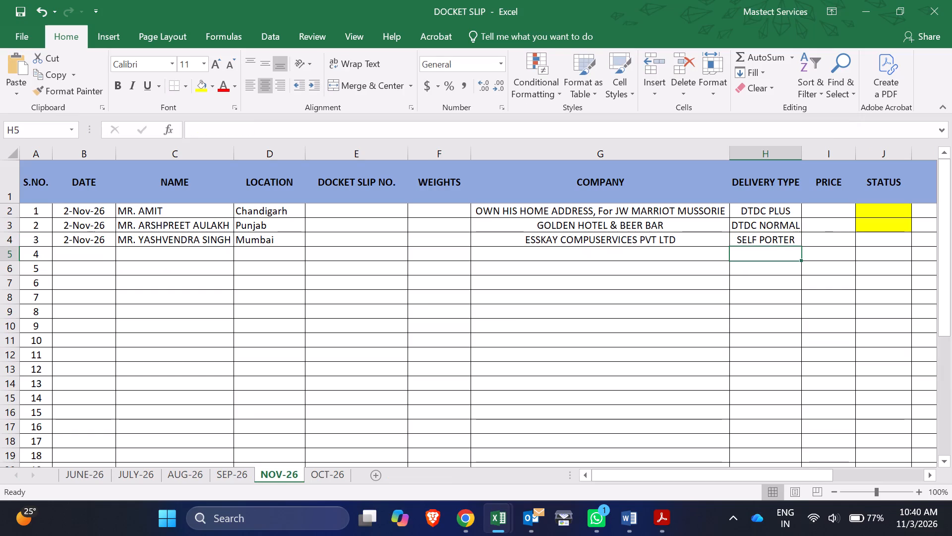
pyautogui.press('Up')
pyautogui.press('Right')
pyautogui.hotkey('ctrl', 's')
# Copy the yellow STATUS cell from serial no. 2 down to serial no. 3.
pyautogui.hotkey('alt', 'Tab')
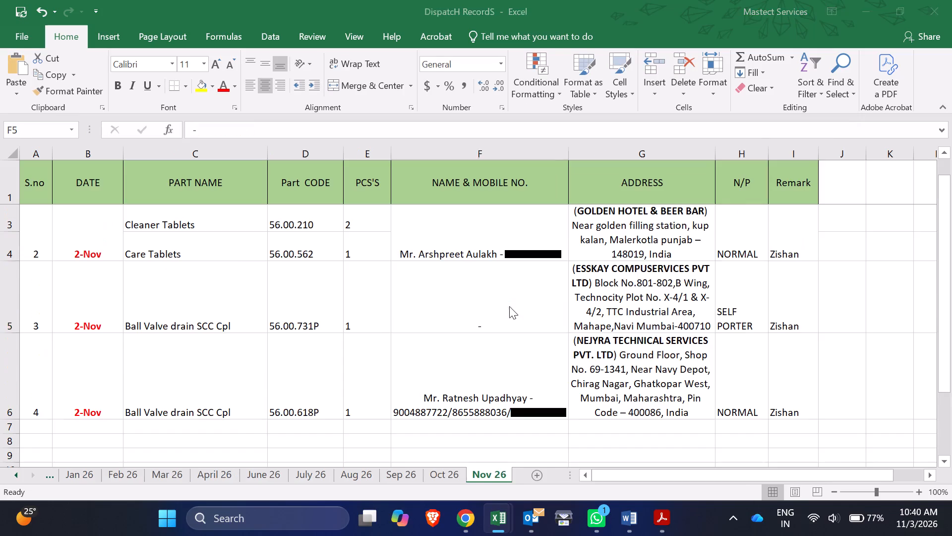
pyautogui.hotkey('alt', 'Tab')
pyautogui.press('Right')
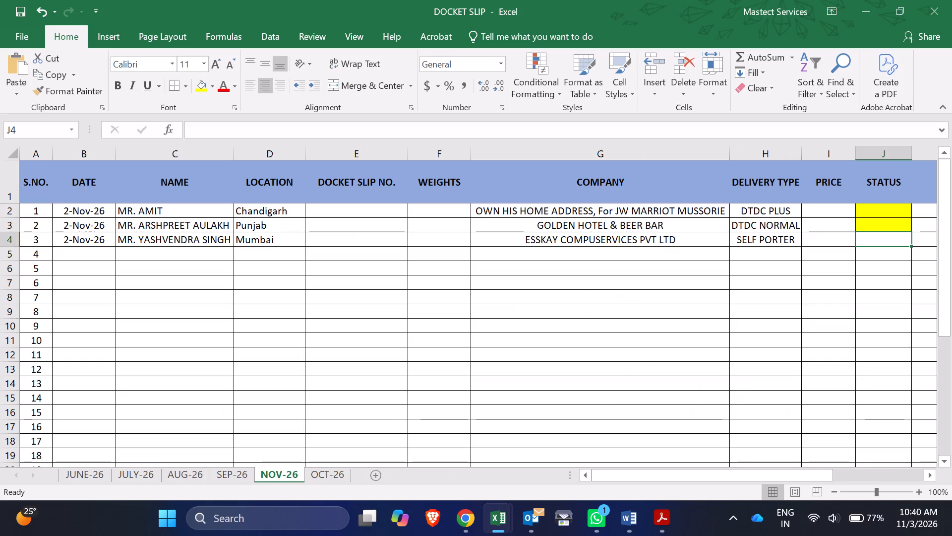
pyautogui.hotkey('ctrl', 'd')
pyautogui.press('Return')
# Fill the 2-Nov-26 date down into the DATE cell for serial no. 4 and save the workbook.
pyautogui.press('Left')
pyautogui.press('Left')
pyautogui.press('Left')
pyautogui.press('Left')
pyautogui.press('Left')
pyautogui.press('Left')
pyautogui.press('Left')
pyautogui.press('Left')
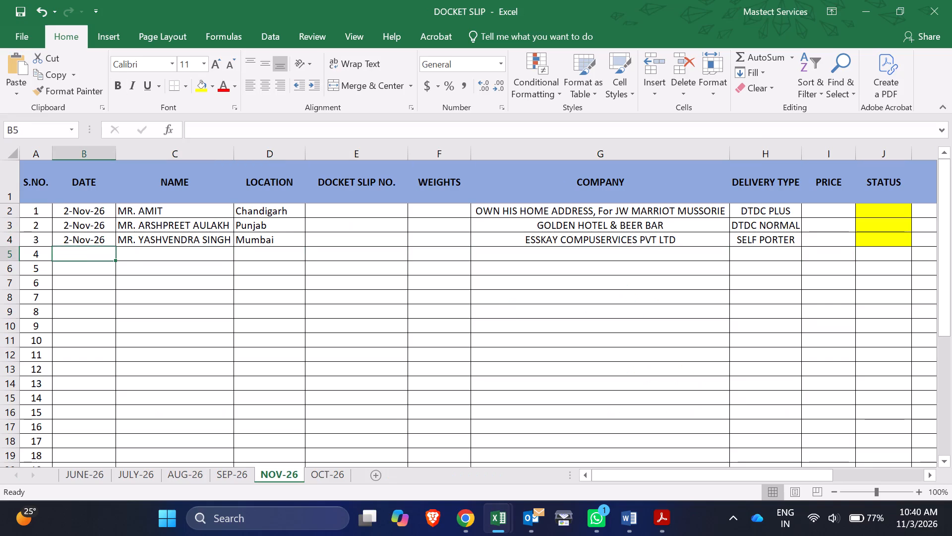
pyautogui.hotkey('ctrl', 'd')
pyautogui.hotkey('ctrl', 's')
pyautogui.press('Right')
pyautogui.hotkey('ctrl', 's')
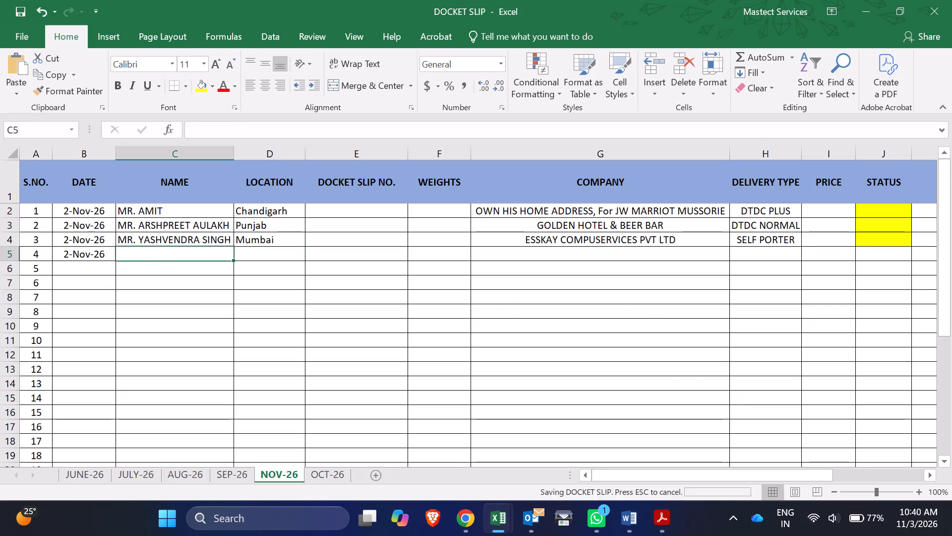
# Enter the NEJYRA TECHNICAL SERVICES contact's name from DispatcH RecordS, in capitals with MR., as the NAME for serial no. 4 in DOCKET SLIP.
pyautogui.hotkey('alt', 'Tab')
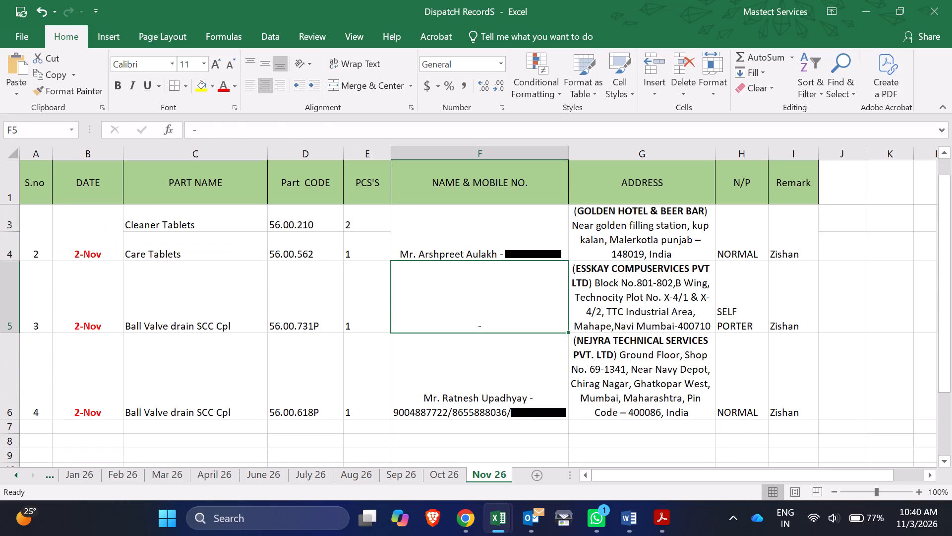
pyautogui.click(530, 374)
pyautogui.hotkey('alt', 'Tab')
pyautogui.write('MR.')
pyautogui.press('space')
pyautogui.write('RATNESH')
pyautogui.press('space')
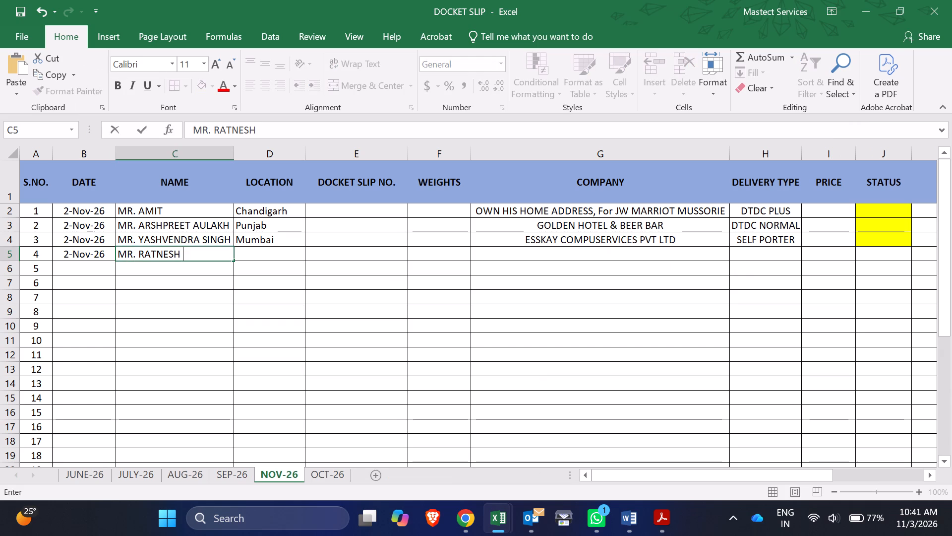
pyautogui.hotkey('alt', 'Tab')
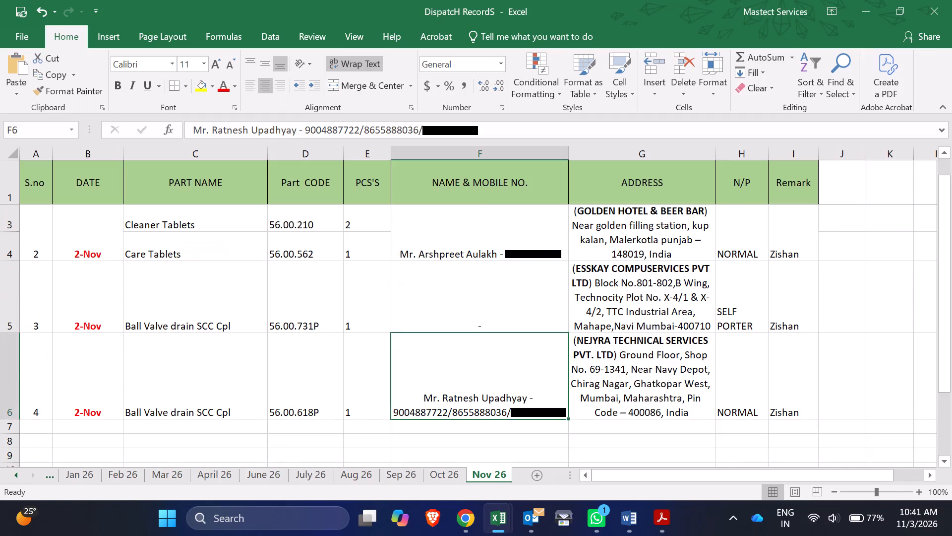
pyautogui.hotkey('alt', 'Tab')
pyautogui.click(278, 127)
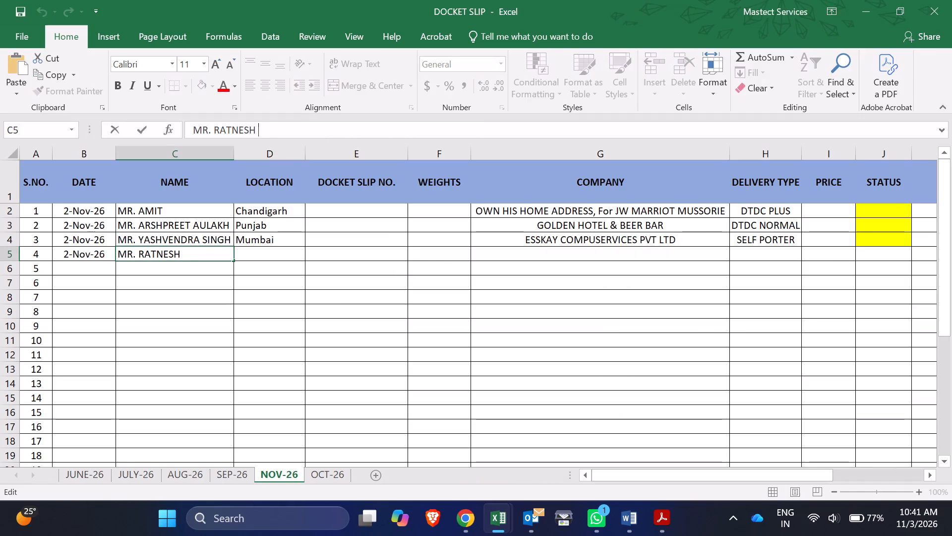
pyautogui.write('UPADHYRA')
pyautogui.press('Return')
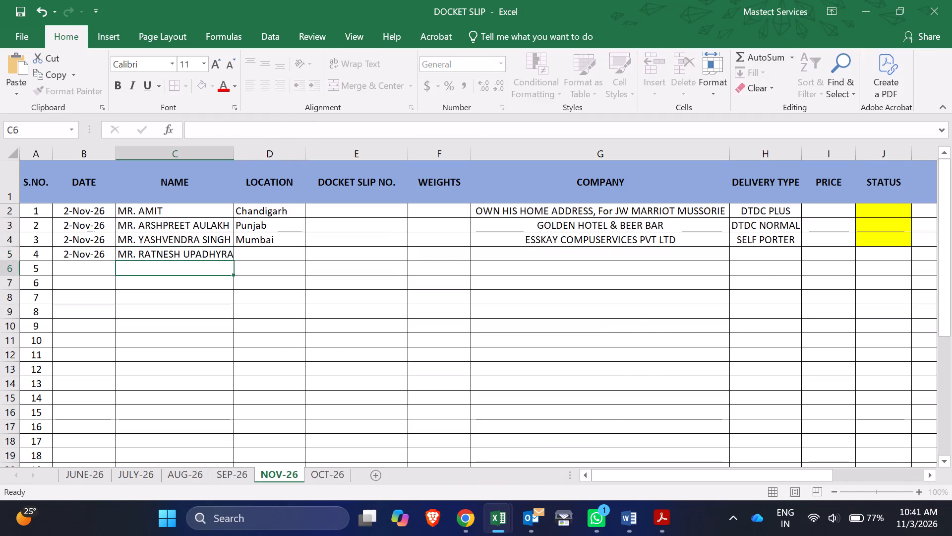
# Check the contact's surname against DispatcH RecordS, correct its ending to AY in the serial no. 4 NAME cell, and save DOCKET SLIP.
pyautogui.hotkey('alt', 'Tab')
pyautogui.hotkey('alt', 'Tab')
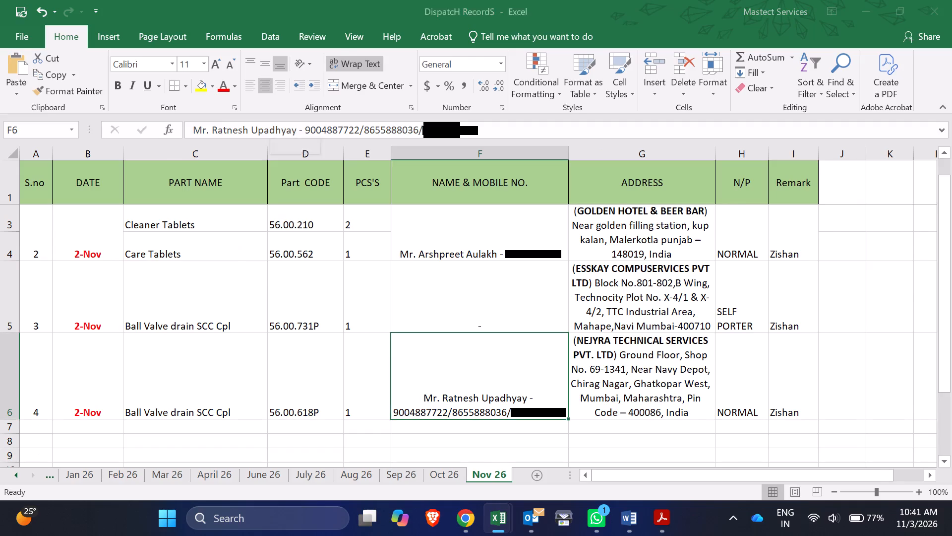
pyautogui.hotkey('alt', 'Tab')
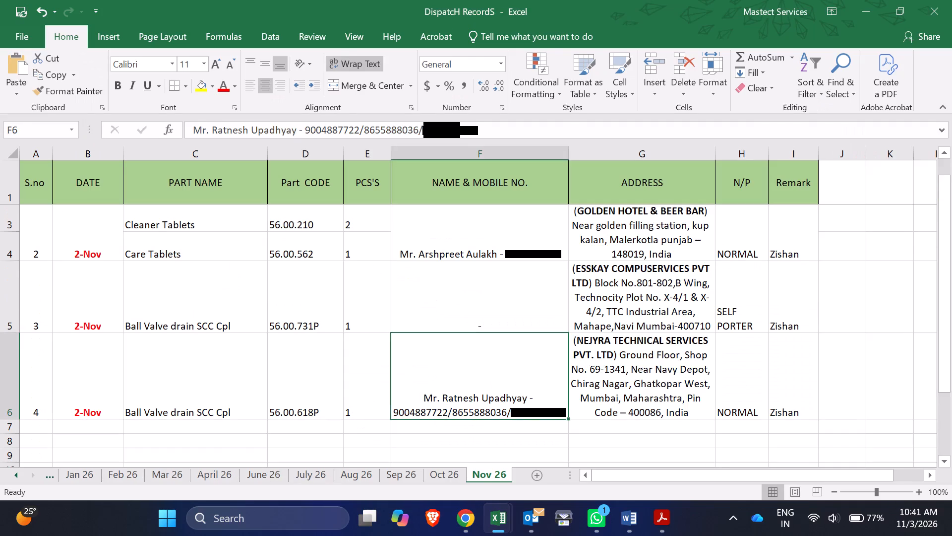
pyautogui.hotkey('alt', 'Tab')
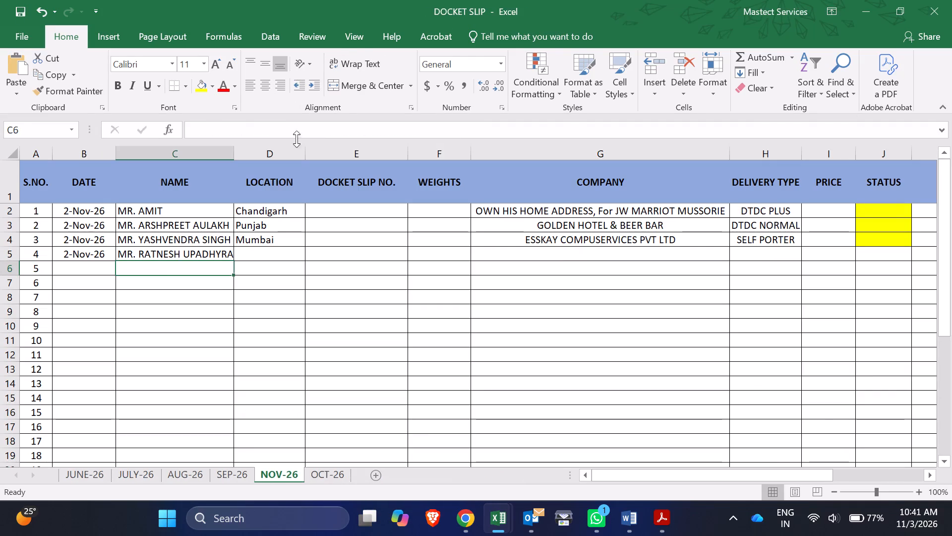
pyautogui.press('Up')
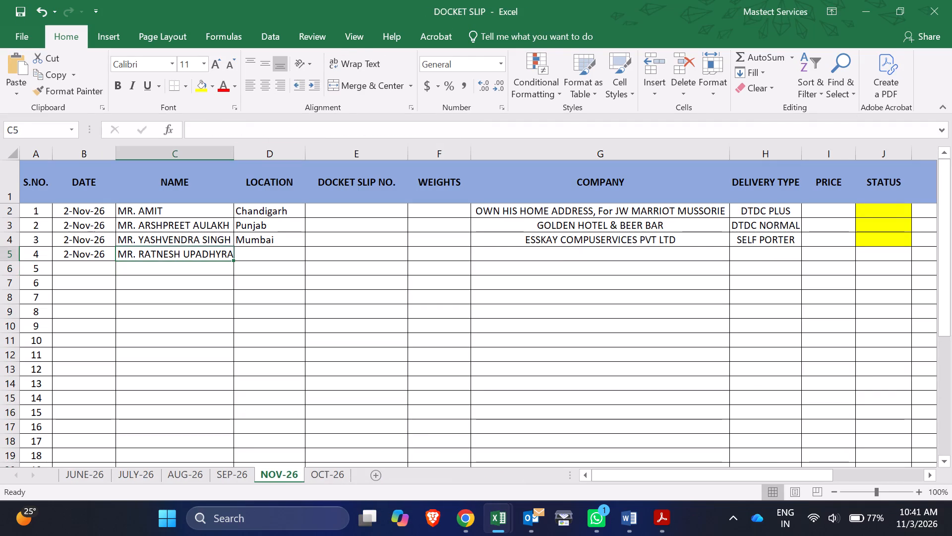
pyautogui.click(316, 135)
pyautogui.press('BackSpace')
pyautogui.press('BackSpace')
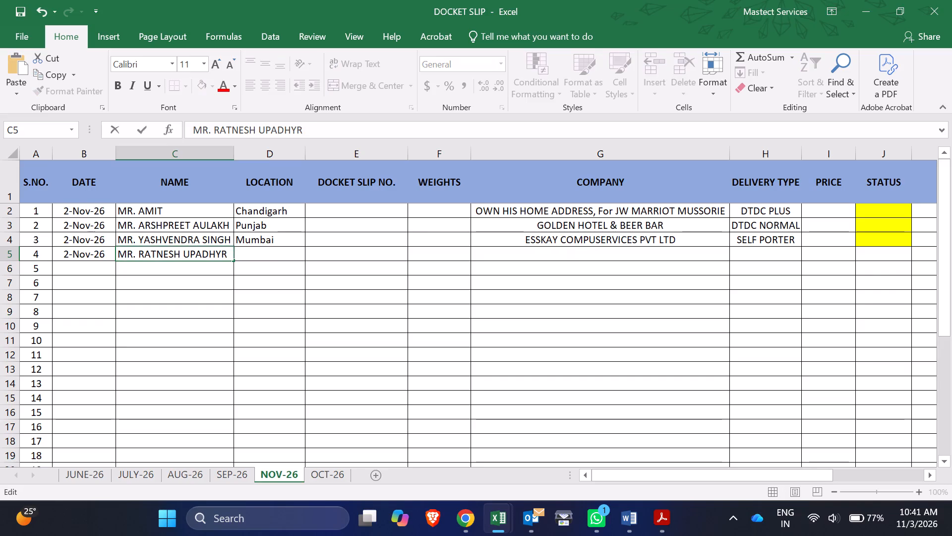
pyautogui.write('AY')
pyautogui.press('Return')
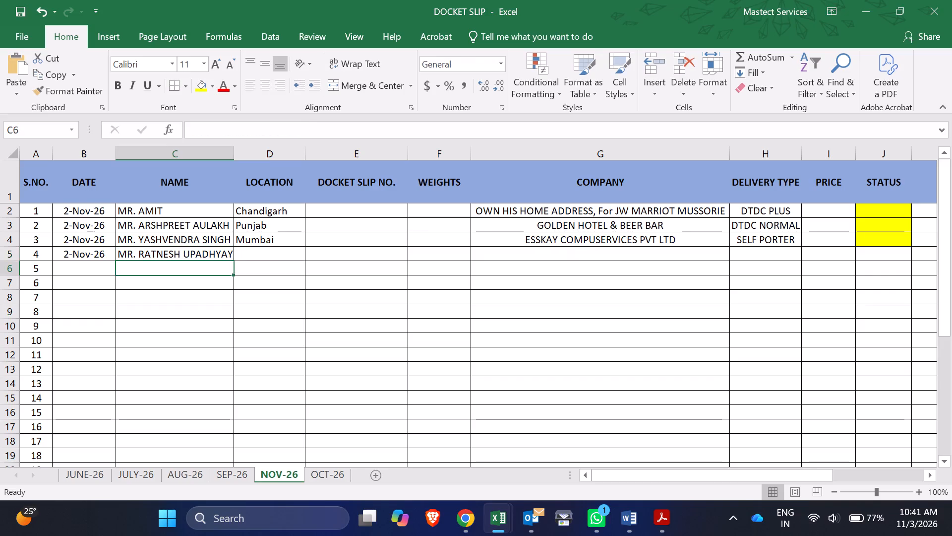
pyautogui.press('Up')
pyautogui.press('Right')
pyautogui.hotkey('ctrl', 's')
# Widen the NAME column in DOCKET SLIP to about 21.36 and save the workbook.
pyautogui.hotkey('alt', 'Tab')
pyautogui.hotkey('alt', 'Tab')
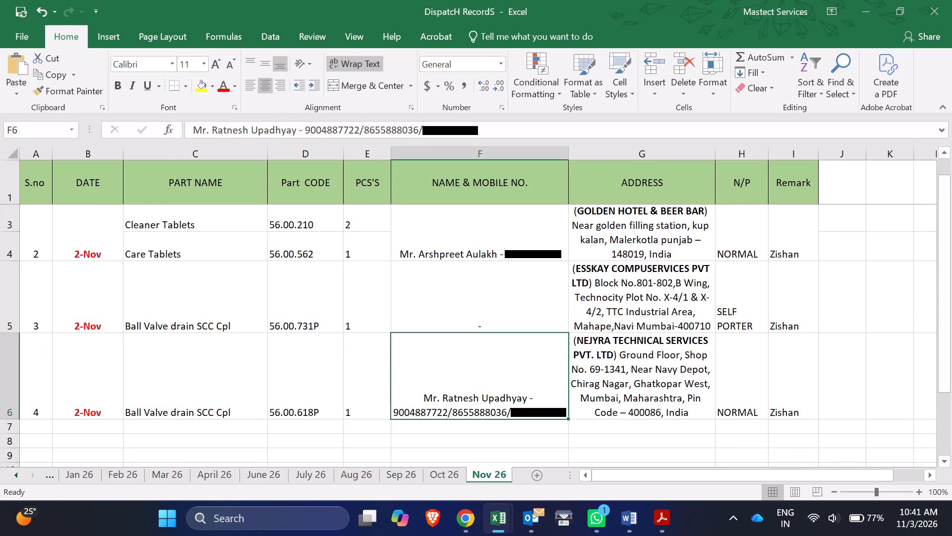
pyautogui.click(232, 153)
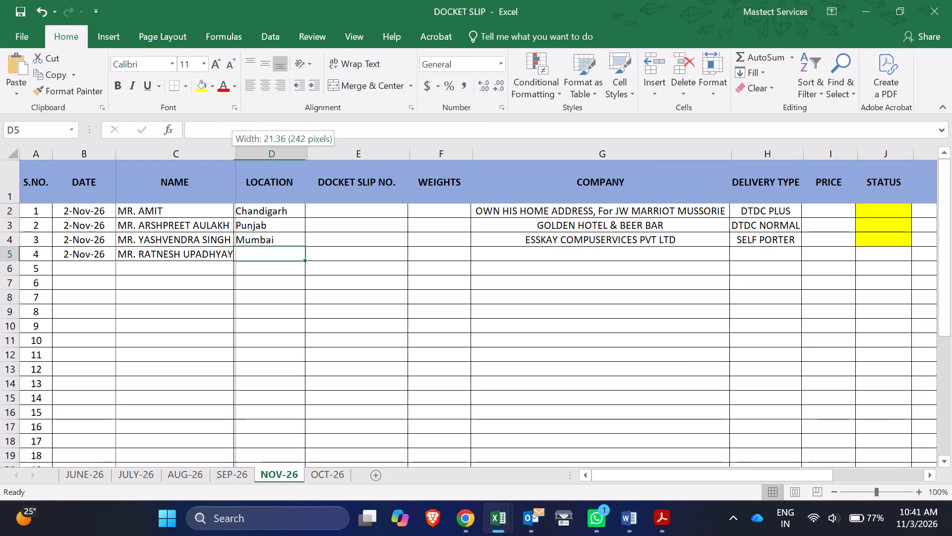
pyautogui.click(225, 255)
pyautogui.hotkey('ctrl', 's')
# Switch to the DispatcH RecordS workbook and save it.
pyautogui.hotkey('alt', 'Tab')
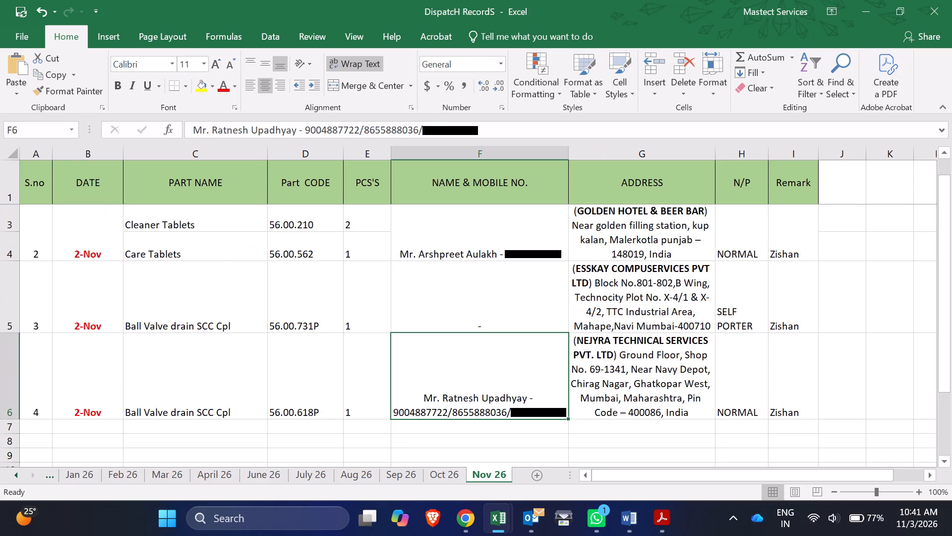
pyautogui.hotkey('ctrl', 's')
pyautogui.hotkey('ctrl', 's')
# Check the NEJYRA TECHNICAL SERVICES address in DispatcH RecordS and enter Mumbai as the LOCATION for serial no. 4 in DOCKET SLIP.
pyautogui.hotkey('alt', 'Tab')
pyautogui.click(260, 254)
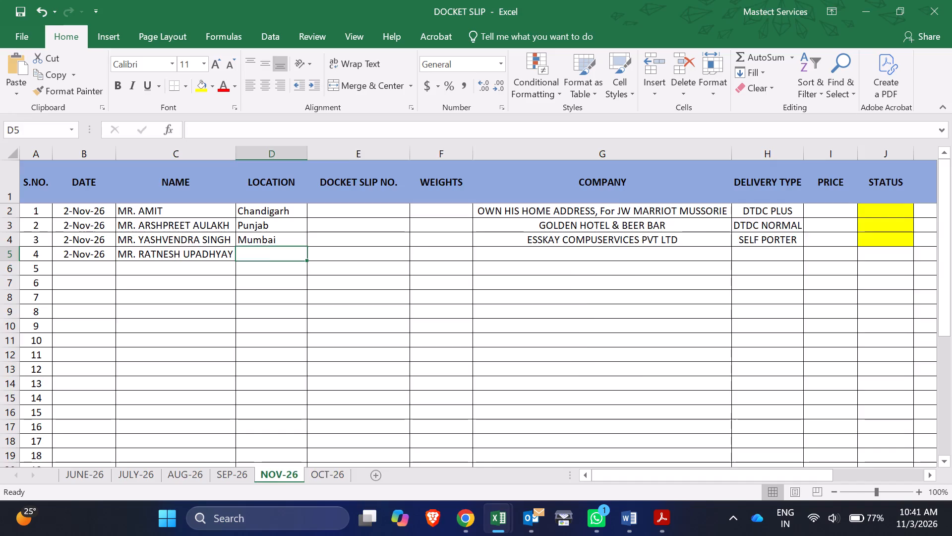
pyautogui.hotkey('alt', 'Tab')
pyautogui.click(672, 377)
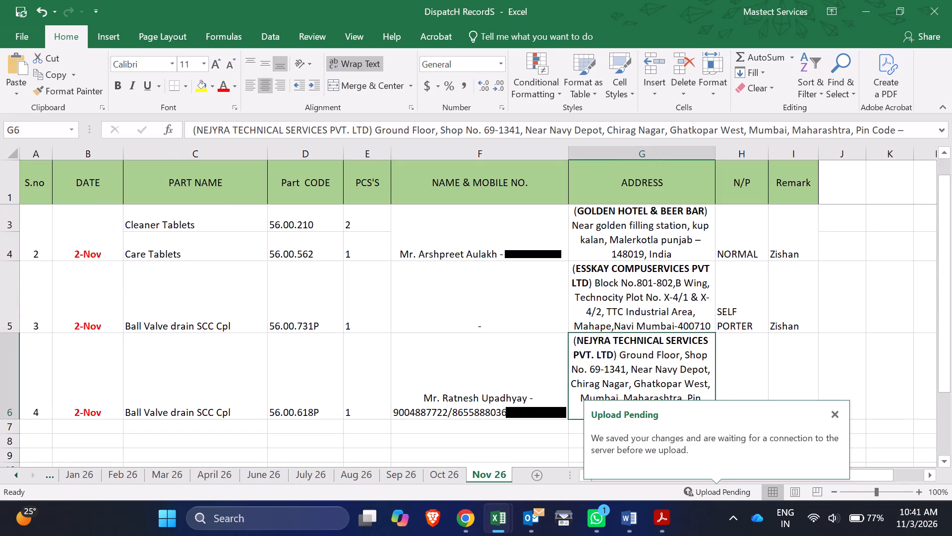
pyautogui.click(485, 360)
pyautogui.click(605, 361)
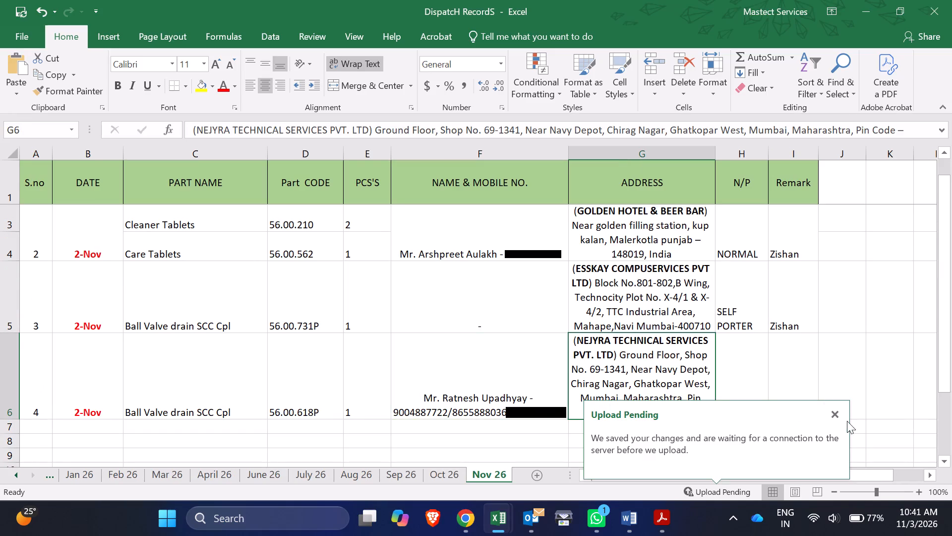
pyautogui.click(836, 420)
pyautogui.click(570, 389)
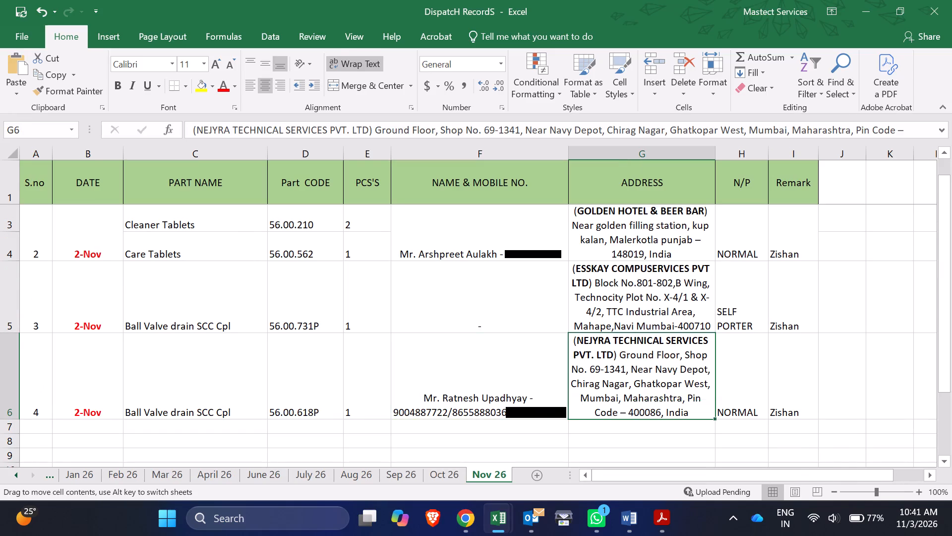
pyautogui.hotkey('alt', 'Tab')
pyautogui.hotkey('alt', 'Tab')
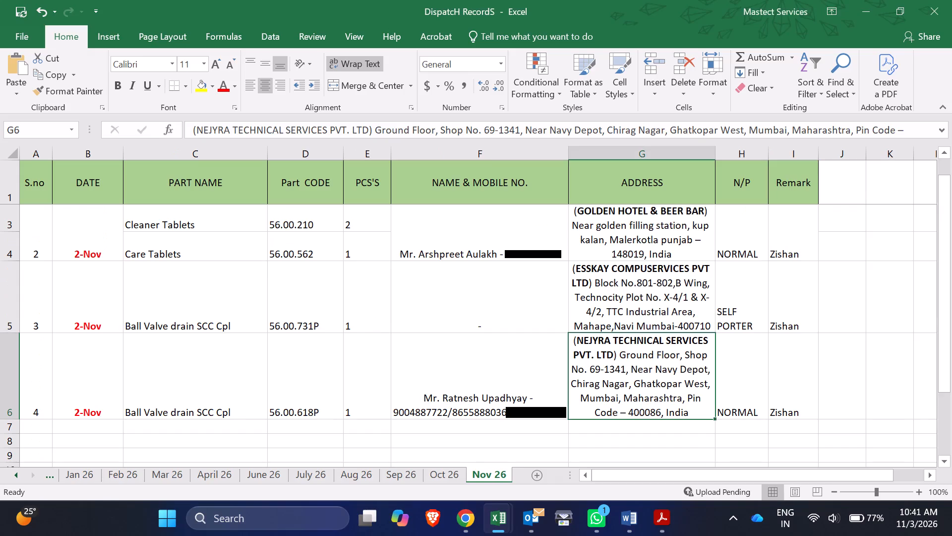
pyautogui.click(500, 387)
pyautogui.click(606, 397)
pyautogui.hotkey('alt', 'Tab')
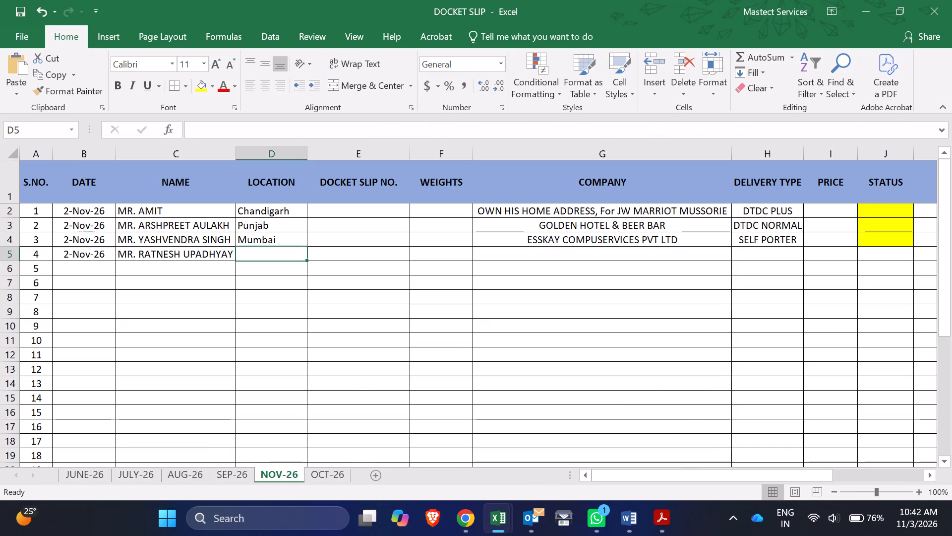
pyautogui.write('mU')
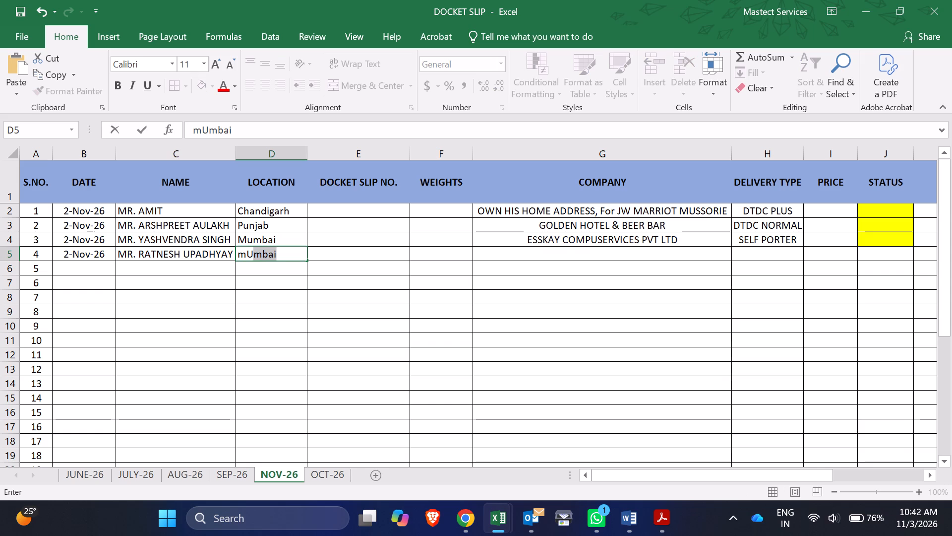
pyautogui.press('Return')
# Change the LOCATION for serial no. 3 to Noida and save DOCKET SLIP.
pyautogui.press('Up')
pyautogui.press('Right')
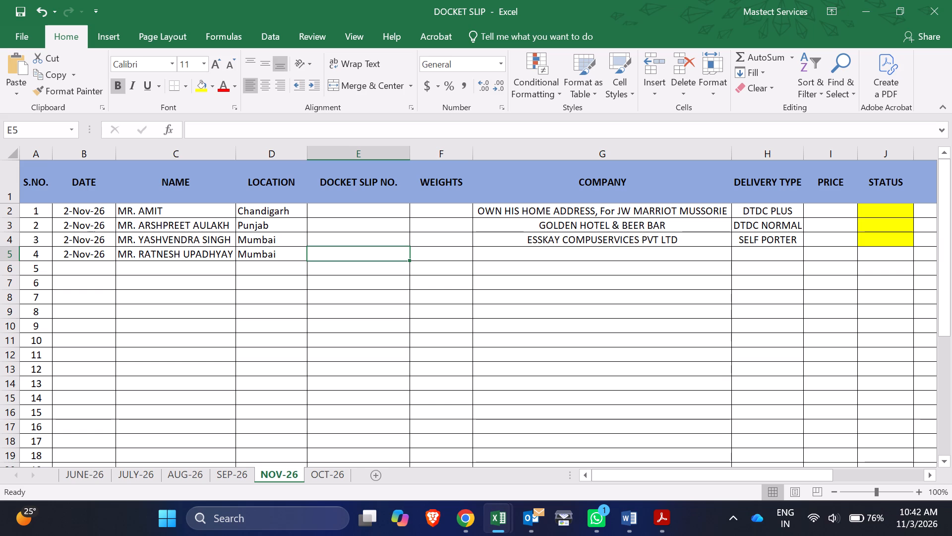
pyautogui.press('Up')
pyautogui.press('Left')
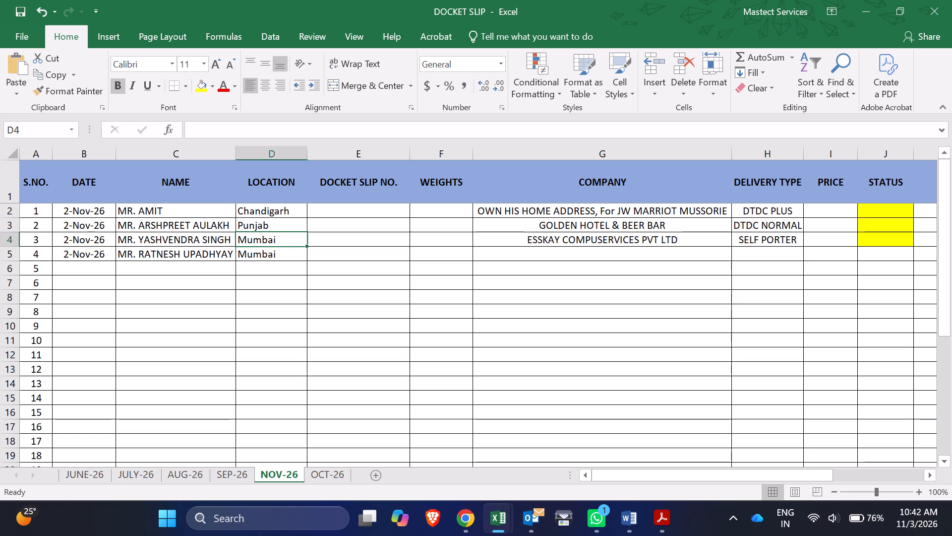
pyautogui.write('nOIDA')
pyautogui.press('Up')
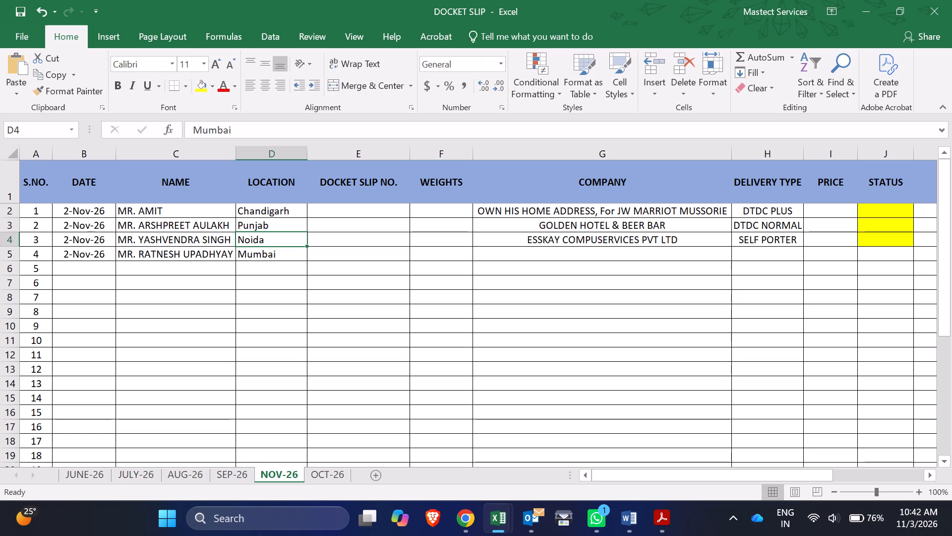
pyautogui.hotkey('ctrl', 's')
# Copy the company name NEJYRA TECHNICAL SERVICES PVT. LTD from its DispatcH RecordS address for the serial no. 4 COMPANY cell in DOCKET SLIP.
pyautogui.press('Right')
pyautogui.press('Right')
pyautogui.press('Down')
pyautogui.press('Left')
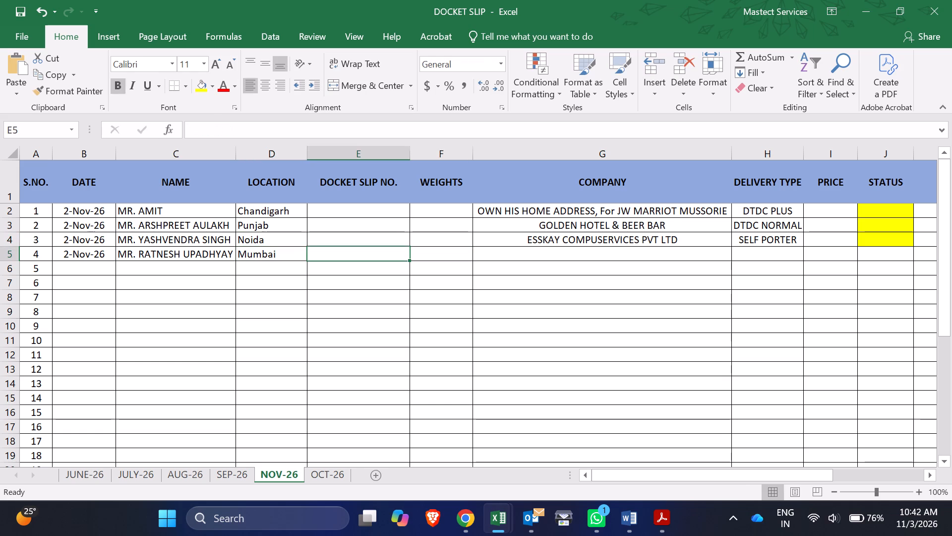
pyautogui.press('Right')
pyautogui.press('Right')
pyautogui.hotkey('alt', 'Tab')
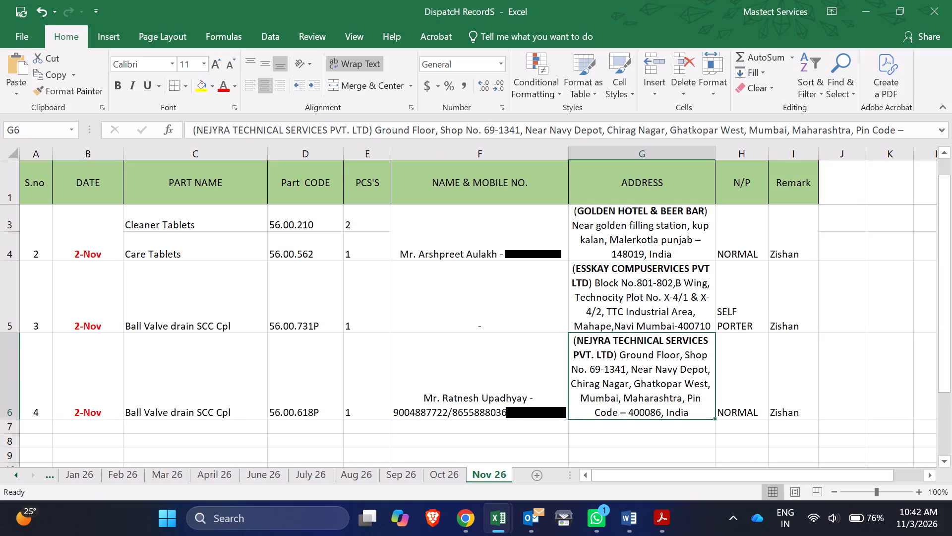
pyautogui.click(196, 127)
pyautogui.hotkey('shift', 'Right')
pyautogui.hotkey('shift', 'Right')
pyautogui.hotkey('shift', 'Right')
pyautogui.hotkey('shift', 'Right')
pyautogui.hotkey('shift', 'Right')
pyautogui.hotkey('shift', 'Right')
pyautogui.hotkey('shift', 'Right')
pyautogui.hotkey('shift', 'Right')
pyautogui.hotkey('shift', 'Right')
pyautogui.hotkey('shift', 'Right')
pyautogui.hotkey('shift', 'Right')
pyautogui.hotkey('shift', 'Right')
pyautogui.hotkey('shift', 'Right')
pyautogui.hotkey('shift', 'Right')
pyautogui.hotkey('shift', 'Right')
pyautogui.hotkey('shift', 'Right')
pyautogui.hotkey('shift', 'Right')
pyautogui.hotkey('shift', 'Right')
pyautogui.hotkey('shift', 'Right')
pyautogui.hotkey('shift', 'Right')
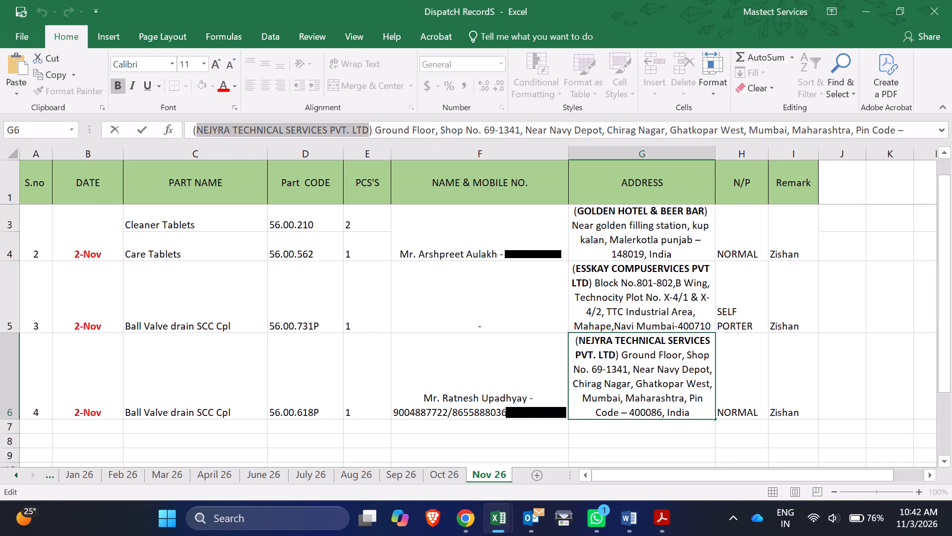
pyautogui.hotkey('ctrl', 'c')
pyautogui.hotkey('alt', 'Tab')
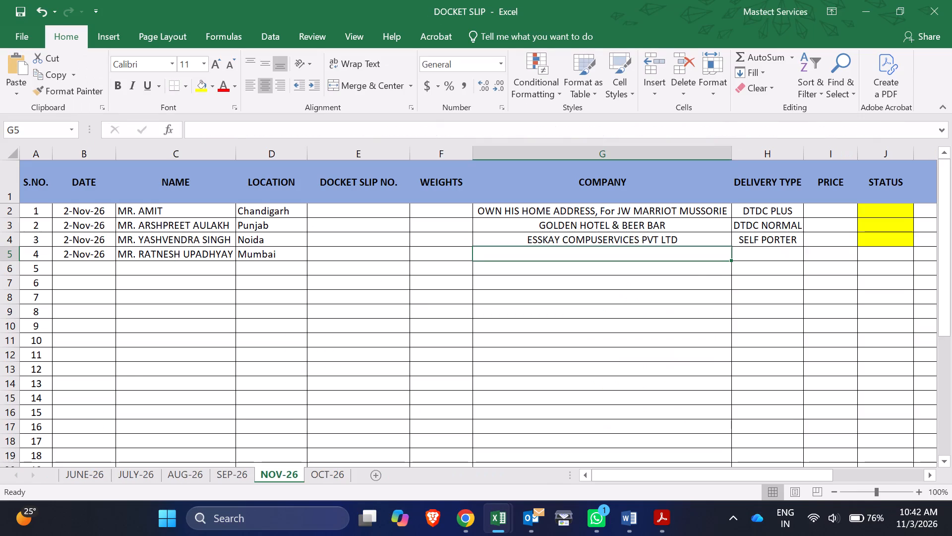
# Paste NEJYRA TECHNICAL SERVICES PVT. LTD as the COMPANY for serial no. 4 and save the workbook.
pyautogui.hotkey('ctrl', 'v')
pyautogui.press('Return')
pyautogui.hotkey('ctrl', 's')
pyautogui.press('Up')
pyautogui.press('Right')
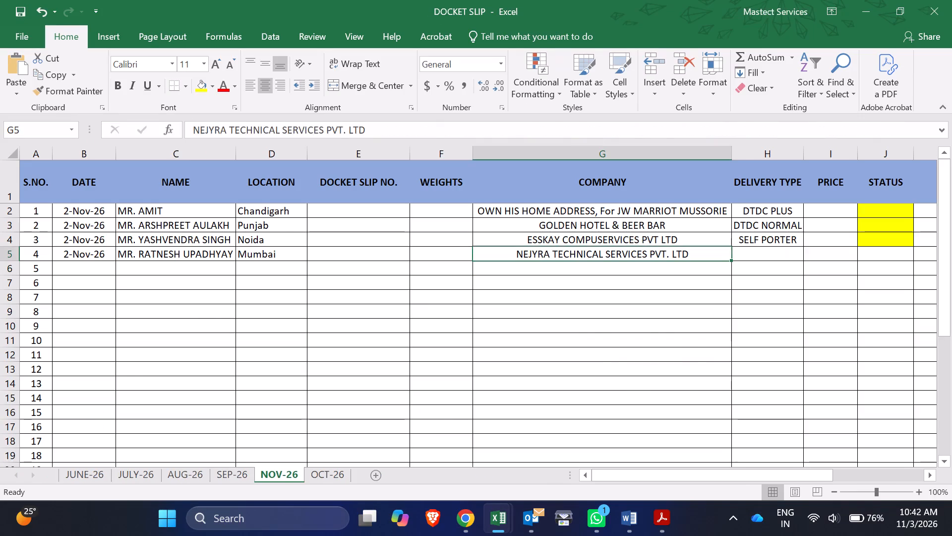
# Check the dispatch mode in DispatcH RecordS, enter DTDC NORMAL as the DELIVERY TYPE for serial no. 4, and save DOCKET SLIP.
pyautogui.hotkey('alt', 'Tab')
pyautogui.hotkey('alt', 'Tab')
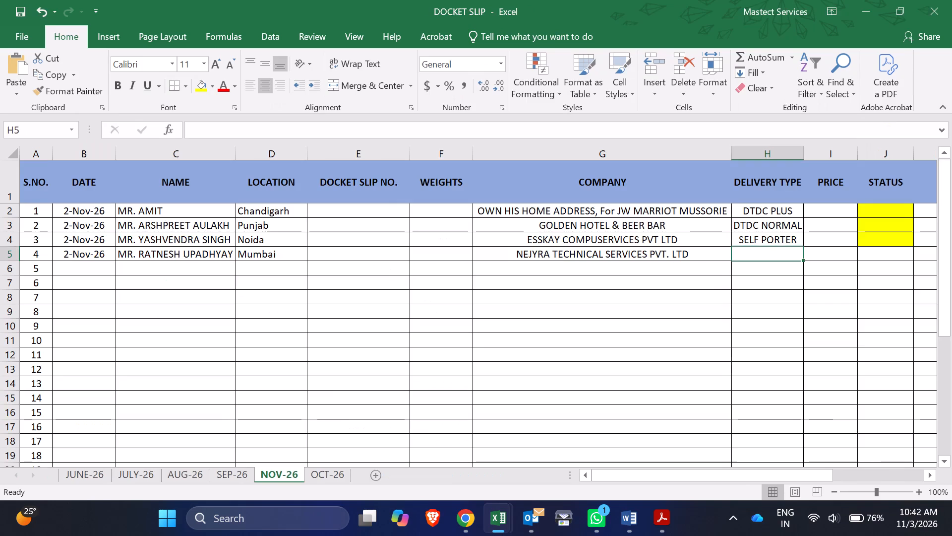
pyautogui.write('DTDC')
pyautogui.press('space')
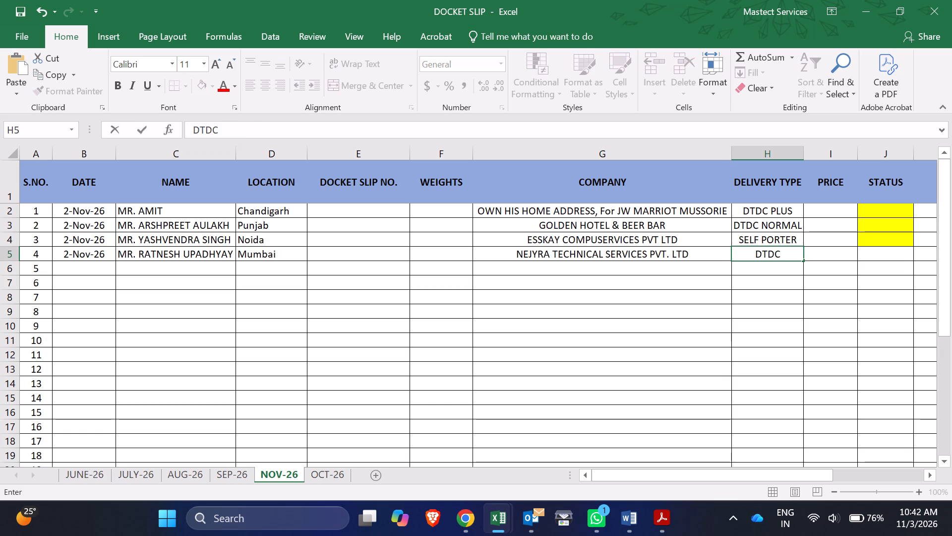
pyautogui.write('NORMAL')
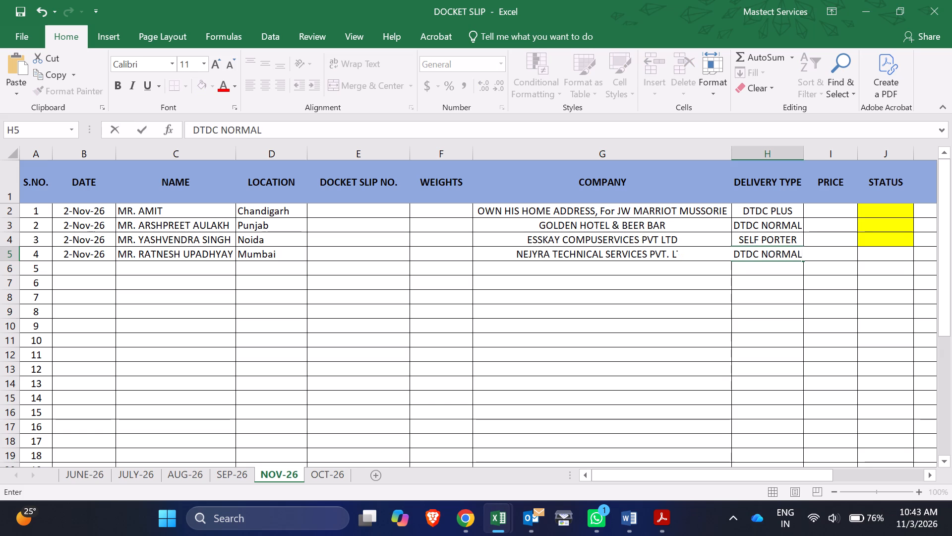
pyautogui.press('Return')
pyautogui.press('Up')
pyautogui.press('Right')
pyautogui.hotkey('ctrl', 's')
# Copy the yellow STATUS cell from serial no. 3 down to serial no. 4 and save the workbook.
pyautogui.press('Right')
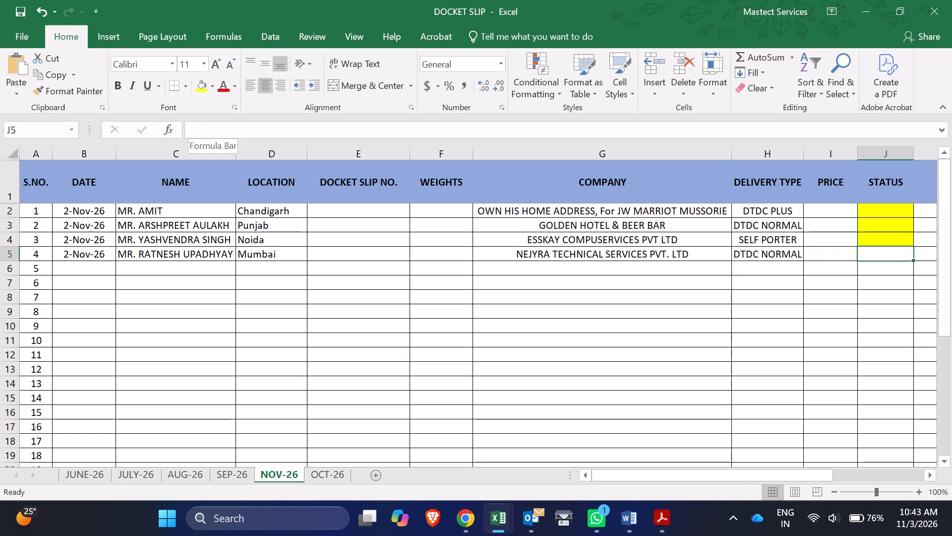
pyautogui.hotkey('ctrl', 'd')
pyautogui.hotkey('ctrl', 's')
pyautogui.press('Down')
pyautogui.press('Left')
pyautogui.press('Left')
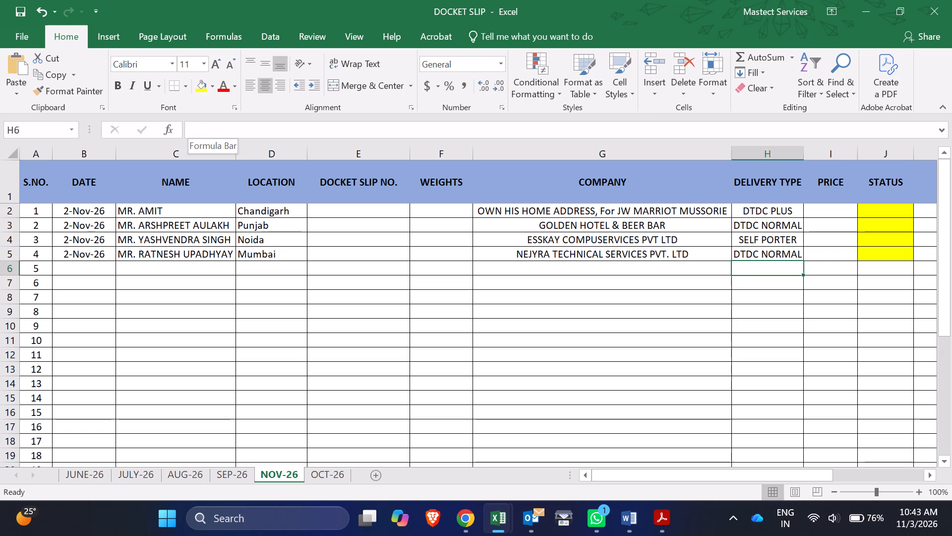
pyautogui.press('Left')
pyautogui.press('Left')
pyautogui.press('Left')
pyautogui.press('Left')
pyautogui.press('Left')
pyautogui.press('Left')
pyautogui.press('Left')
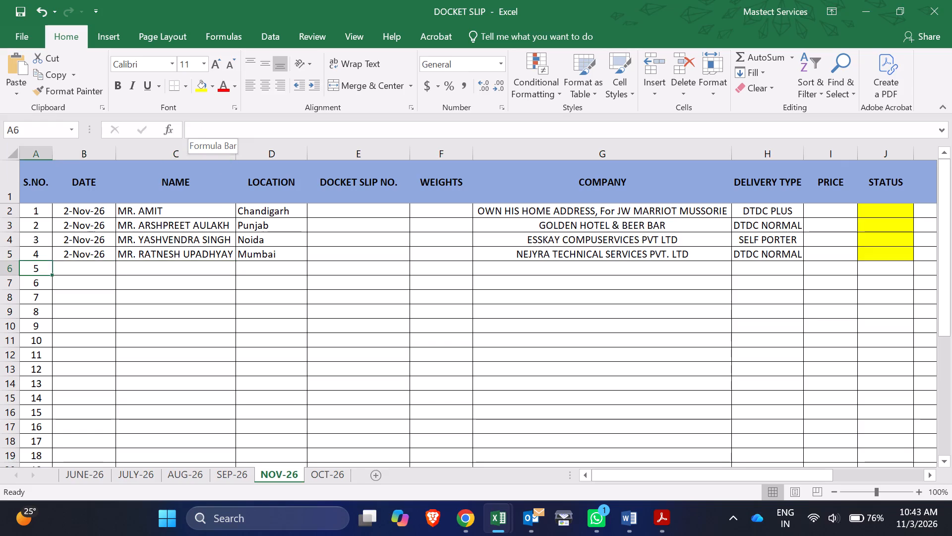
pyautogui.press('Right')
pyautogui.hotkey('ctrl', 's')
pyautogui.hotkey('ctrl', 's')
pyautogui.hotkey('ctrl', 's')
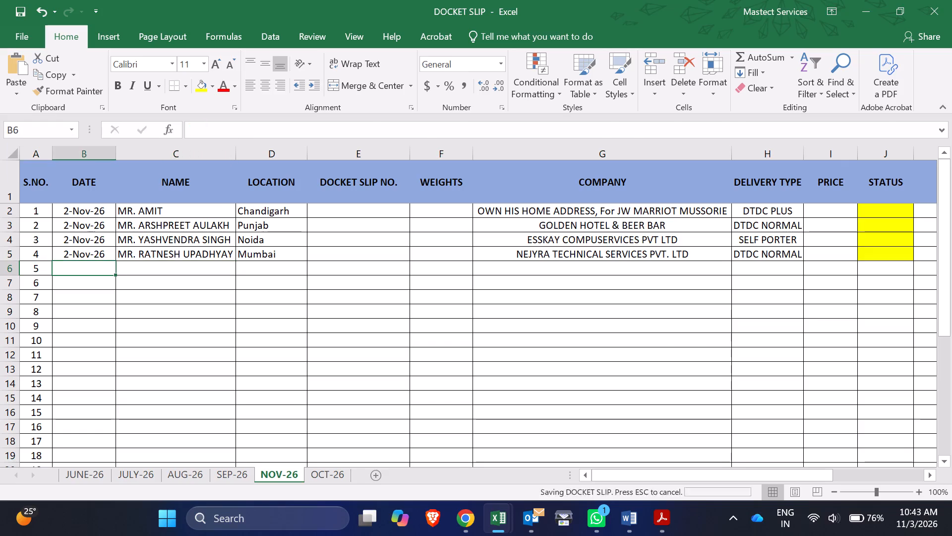
# Compare the serial no. 4 name and location in DOCKET SLIP with the NEJYRA entry in DispatcH RecordS, saving both workbooks.
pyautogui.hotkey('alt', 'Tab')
pyautogui.click(476, 324)
pyautogui.hotkey('ctrl', 's')
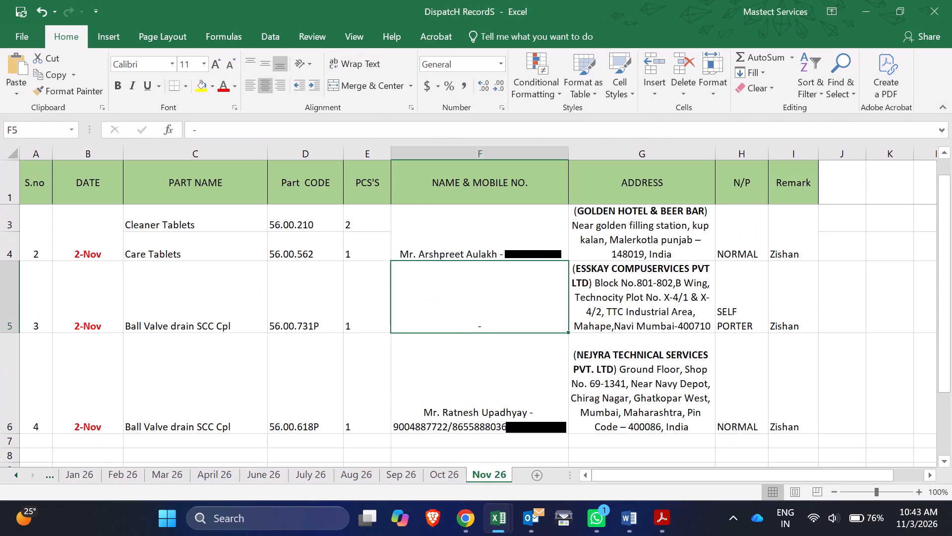
pyautogui.click(658, 380)
pyautogui.scroll(-1, 658, 380)
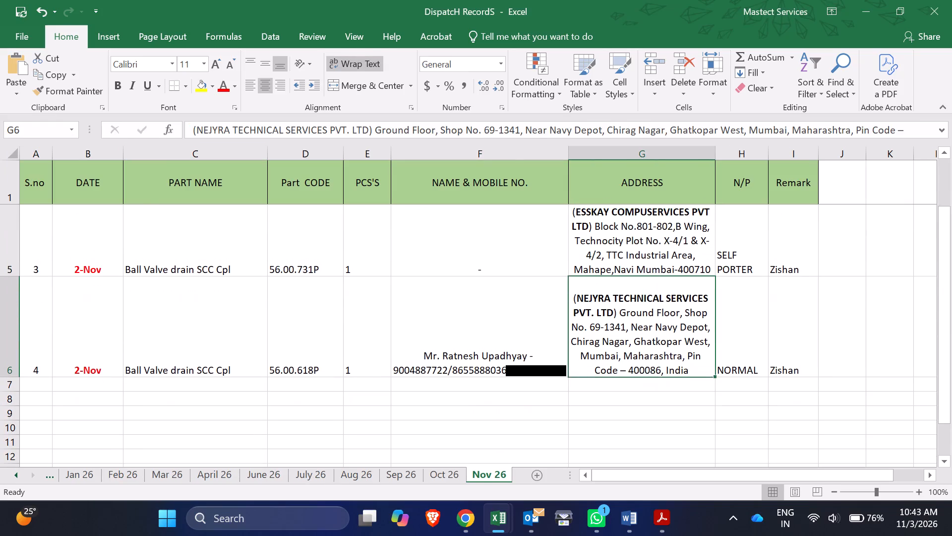
pyautogui.hotkey('alt', 'Tab')
pyautogui.click(215, 259)
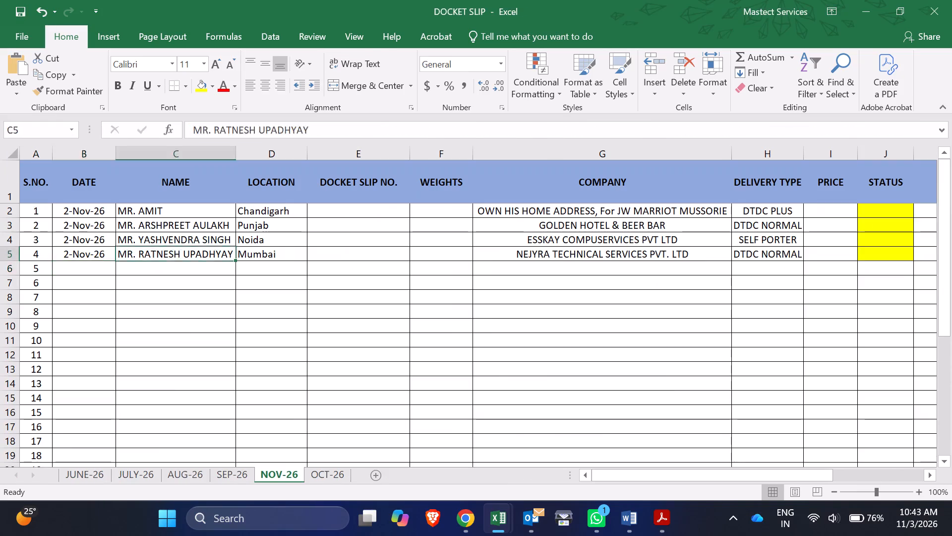
pyautogui.hotkey('ctrl', 's')
pyautogui.hotkey('alt', 'Tab')
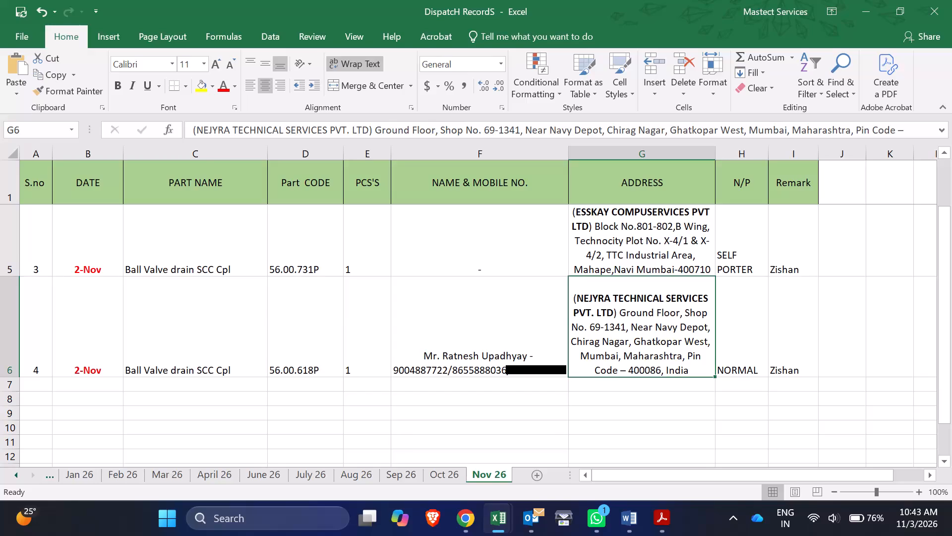
pyautogui.hotkey('alt', 'Tab')
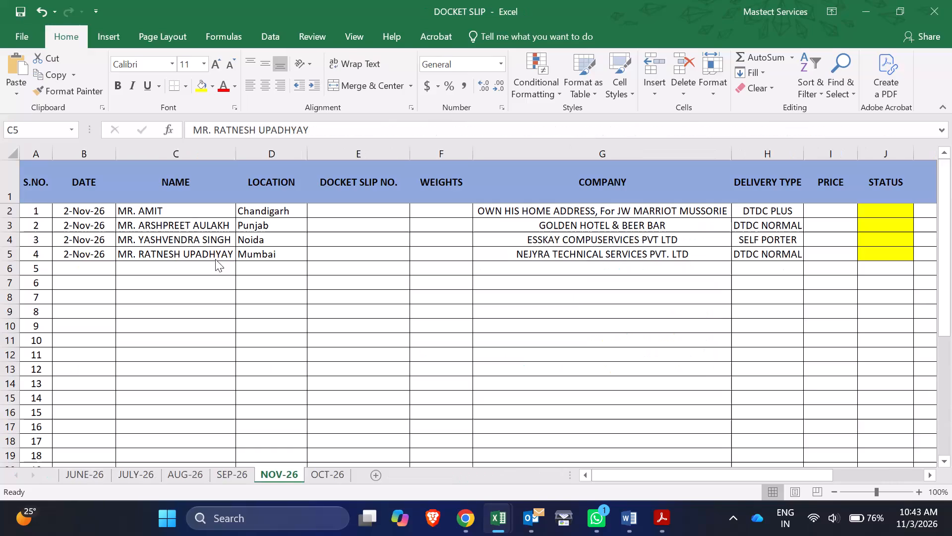
pyautogui.click(283, 254)
pyautogui.hotkey('ctrl', 's')
pyautogui.hotkey('ctrl', 's')
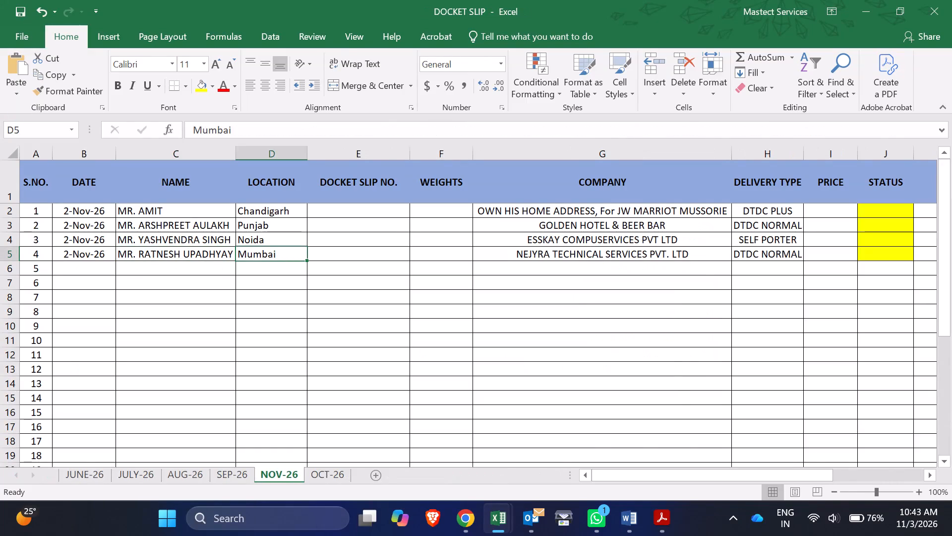
pyautogui.hotkey('ctrl', 's')
pyautogui.hotkey('ctrl', 's')
pyautogui.hotkey('ctrl', 's')
# Open a text search in the NOV-26 sheet of DOCKET SLIP.
pyautogui.hotkey('ctrl', 'f')
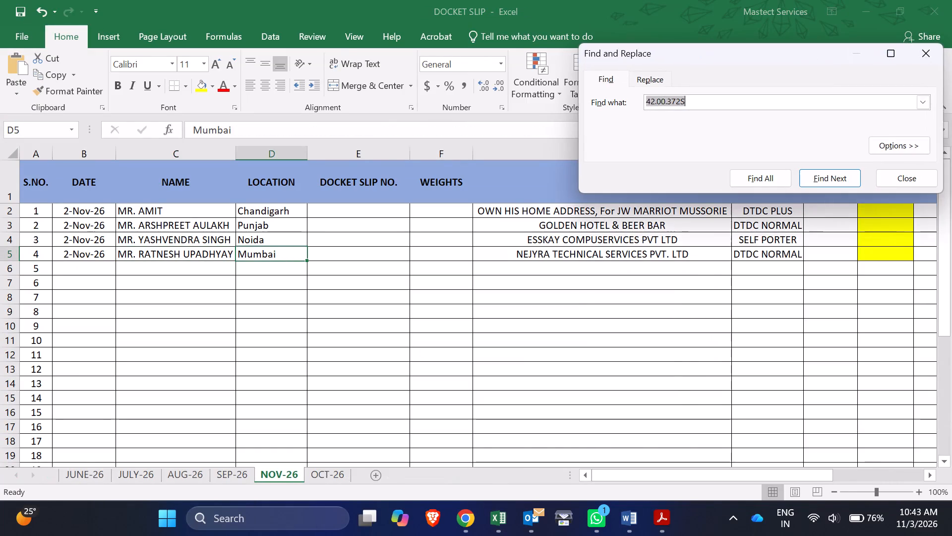
# Search the NOV-26 sheet for "kota", clear the search term and close the search.
pyautogui.press('BackSpace')
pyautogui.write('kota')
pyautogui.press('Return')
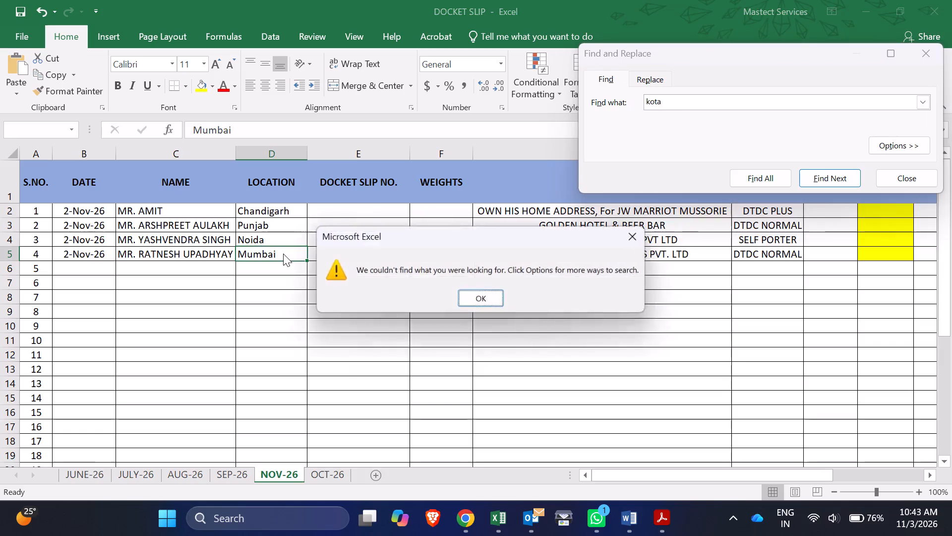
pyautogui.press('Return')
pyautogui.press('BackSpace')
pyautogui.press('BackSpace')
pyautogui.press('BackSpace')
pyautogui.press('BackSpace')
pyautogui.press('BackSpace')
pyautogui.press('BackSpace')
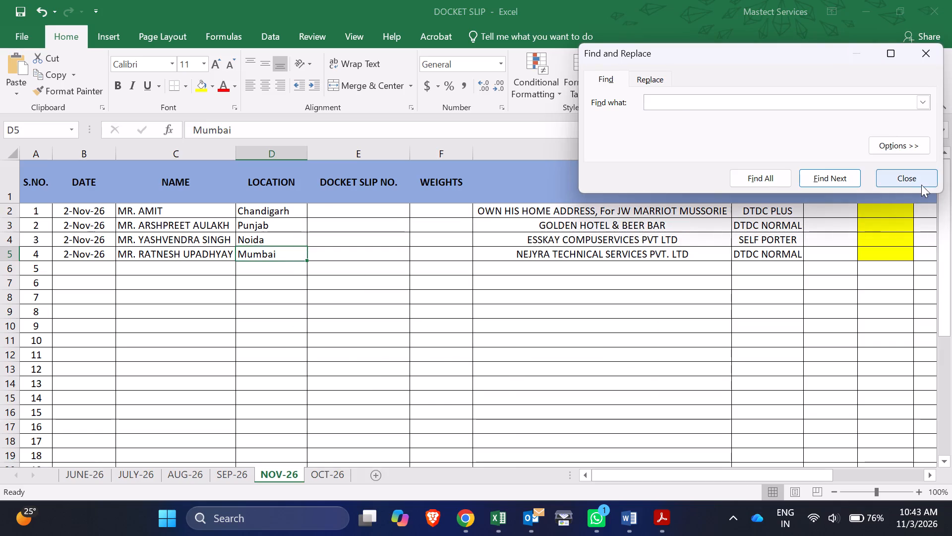
pyautogui.click(918, 50)
# Save DOCKET SLIP and DispatcH RecordS, checking the 2 November dispatch entries against the NOV-26 sheet, ending in DOCKET SLIP.
pyautogui.click(516, 279)
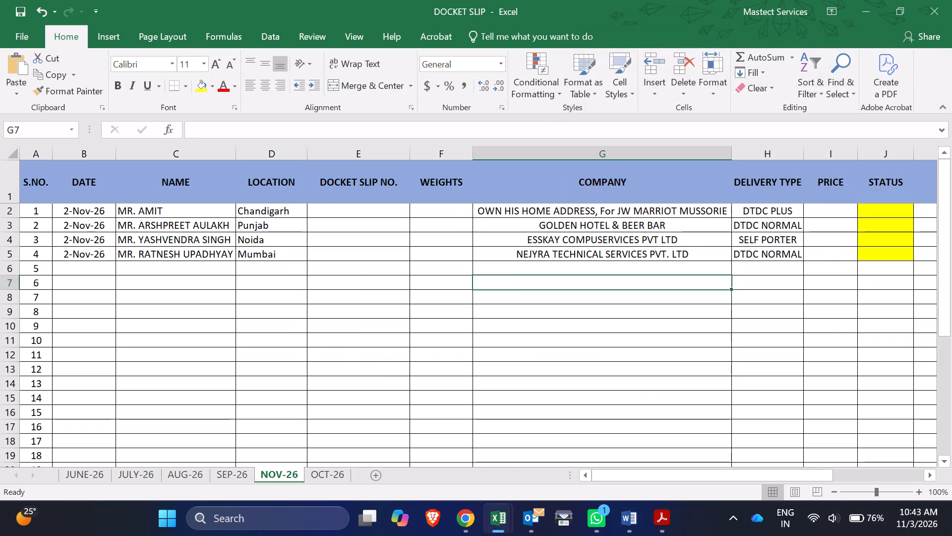
pyautogui.hotkey('ctrl', 's')
pyautogui.hotkey('ctrl', 's')
pyautogui.hotkey('alt', 'Tab')
pyautogui.click(430, 332)
pyautogui.hotkey('ctrl', 's')
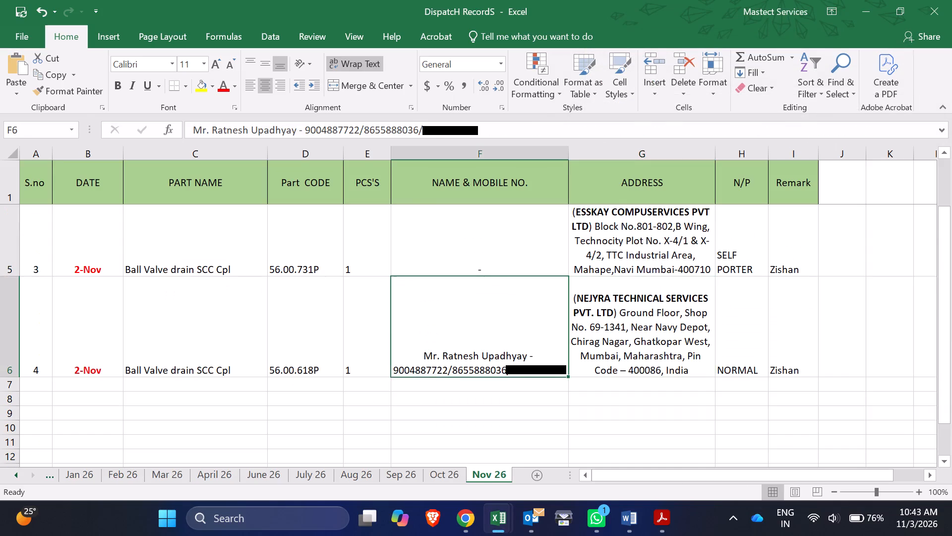
pyautogui.scroll(2, 654, 331)
pyautogui.hotkey('alt', 'Tab')
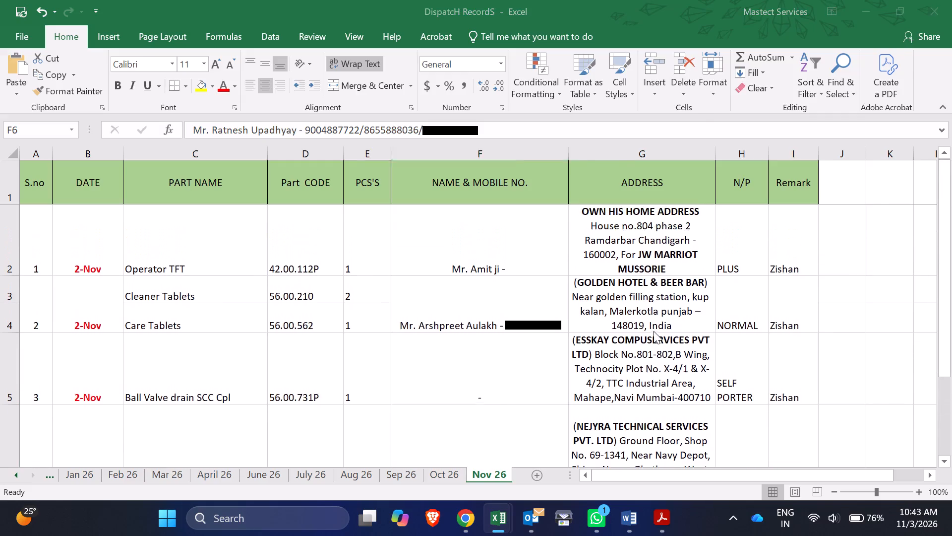
pyautogui.hotkey('alt', 'Tab')
pyautogui.hotkey('alt', 'Tab')
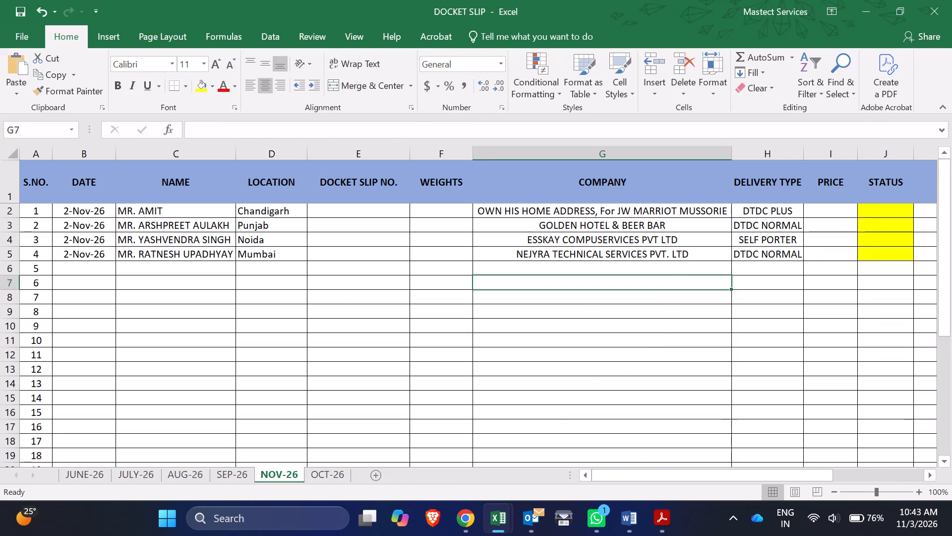
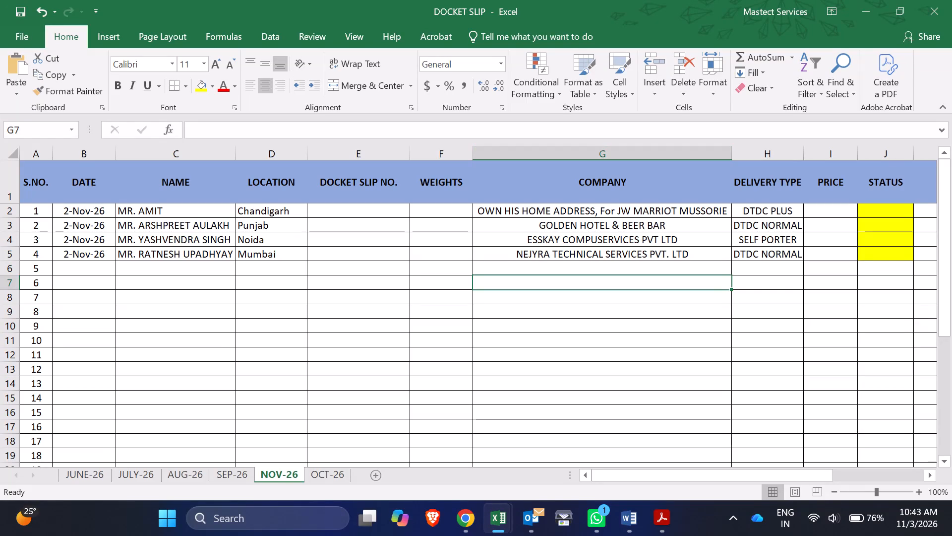
# Select the empty DATE cell for serial no. 5 in the NOV-26 sheet.
pyautogui.click(95, 270)
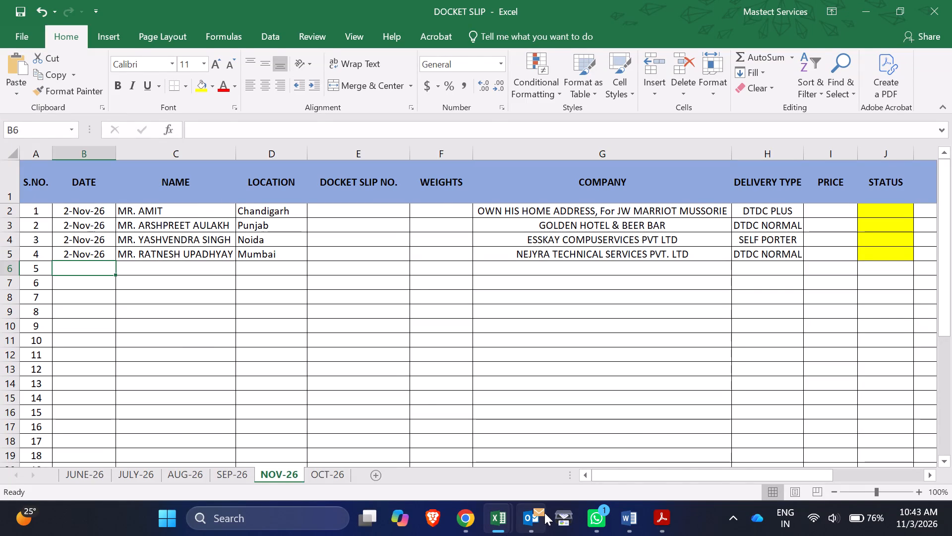
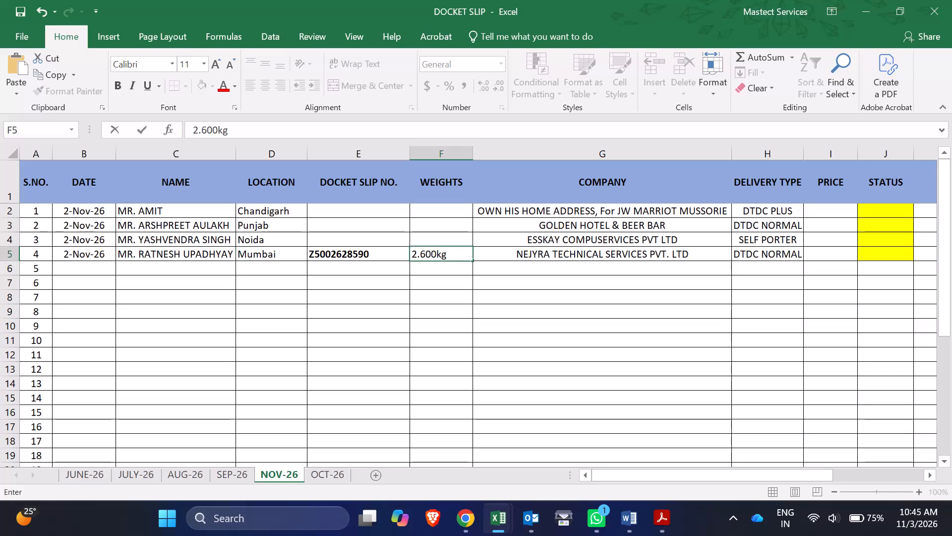
# Complete the 2.600kg WEIGHTS entry for serial no. 4 in the NOV-26 sheet and go to that row's PRICE cell.
pyautogui.press('Return')
pyautogui.press('Up')
pyautogui.press('Right')
pyautogui.press('Right')
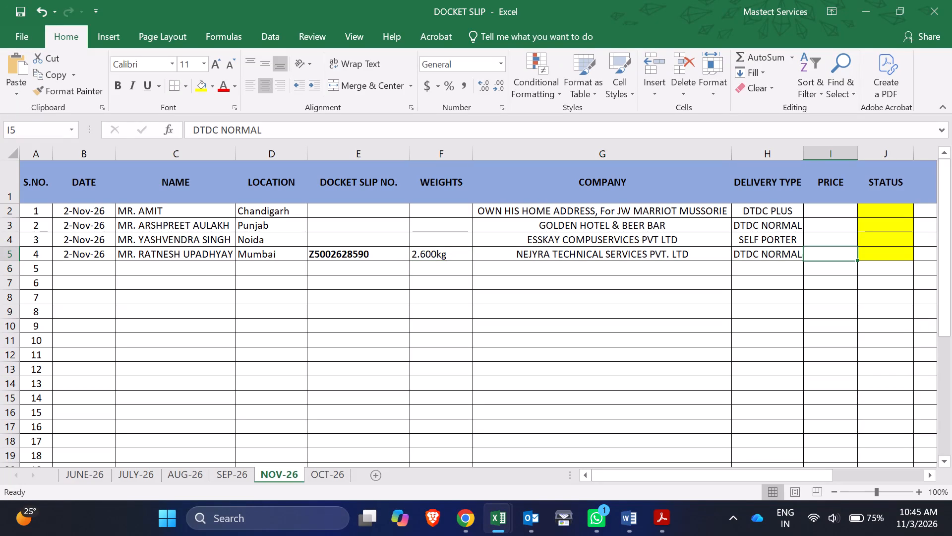
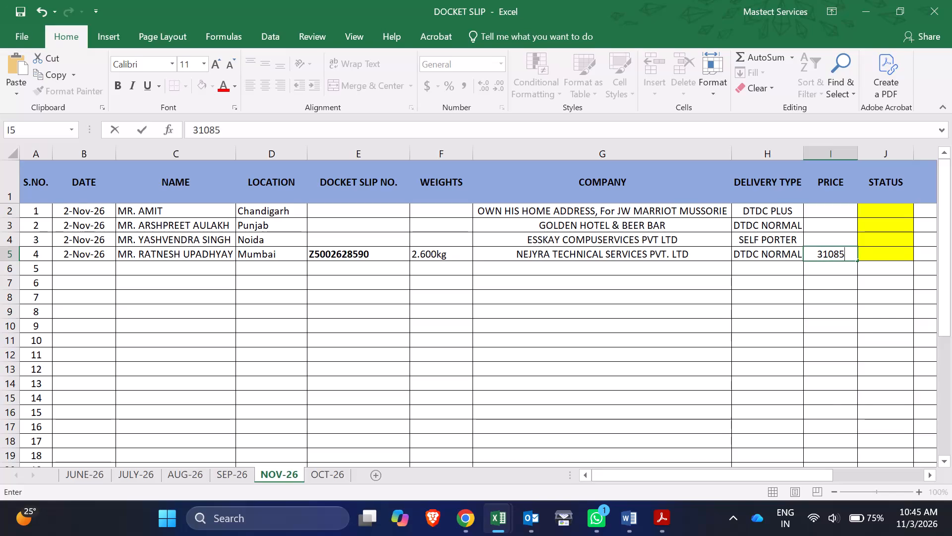
# Enter 31085 as the PRICE for serial no. 4 in the NOV-26 sheet and save the DOCKET SLIP workbook.
pyautogui.press('Return')
pyautogui.hotkey('ctrl', 's')
pyautogui.press('Up')
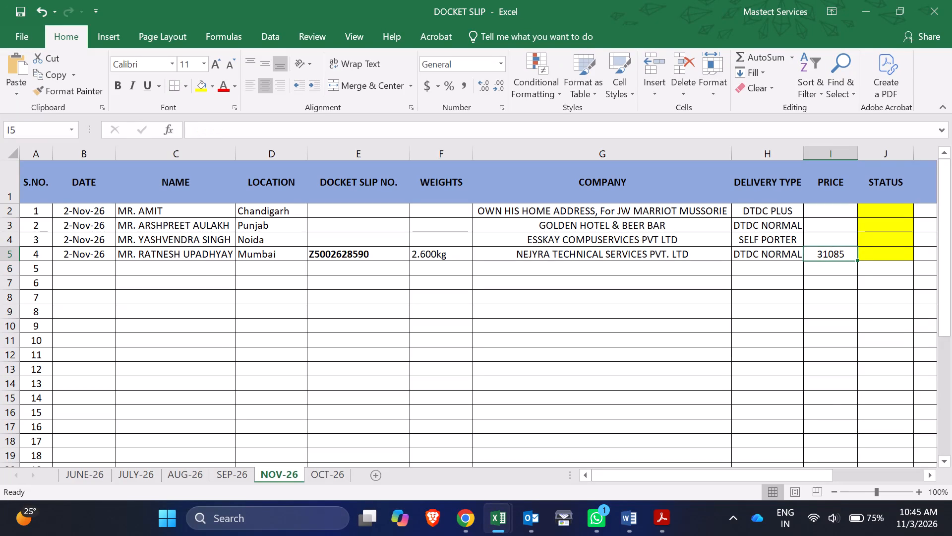
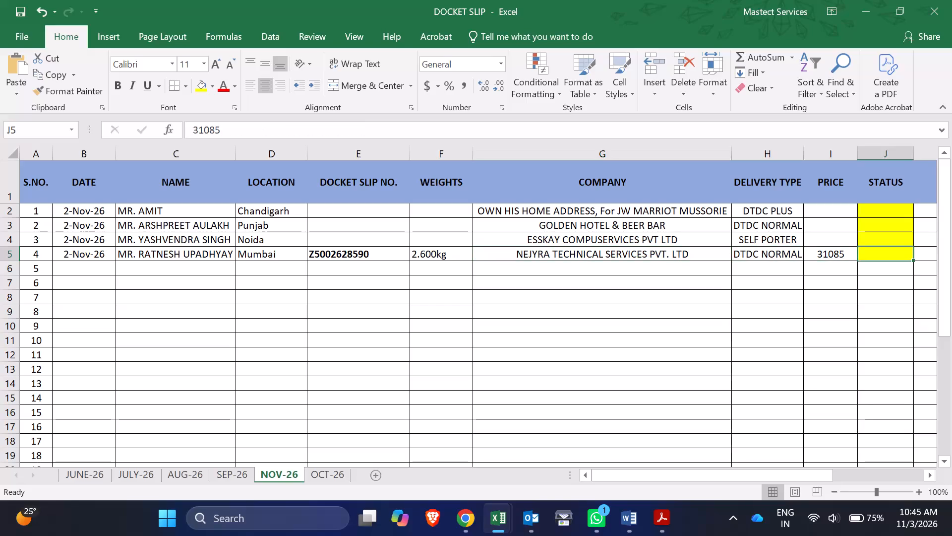
# Copy the four COMPANY entries for serial nos. 1 to 4 in the NOV-26 sheet and switch away from DOCKET SLIP.
pyautogui.press('Left')
pyautogui.press('Left')
pyautogui.press('Left')
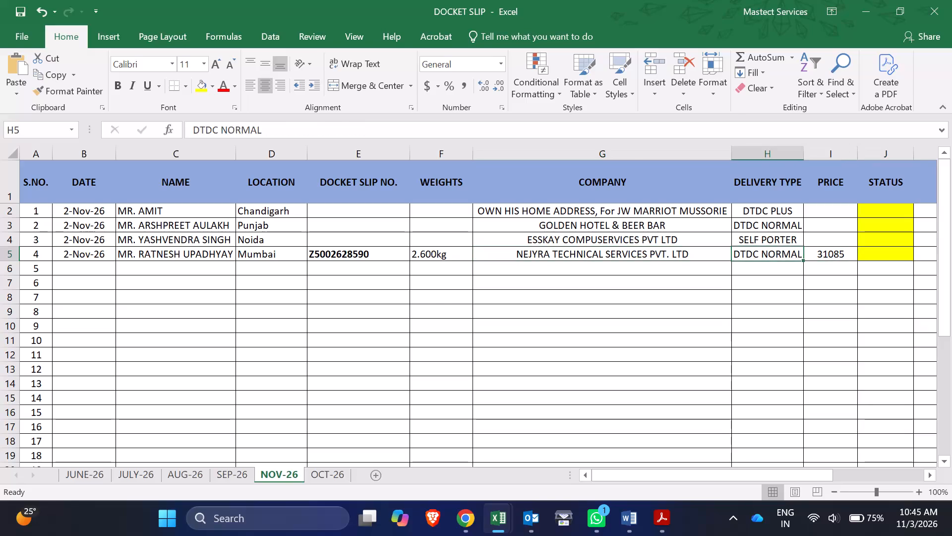
pyautogui.press('Left')
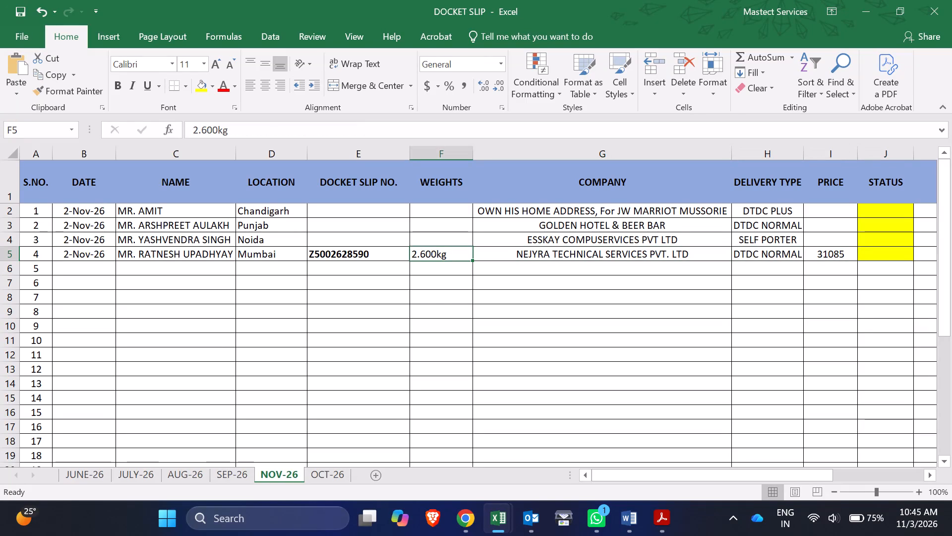
pyautogui.click(551, 213)
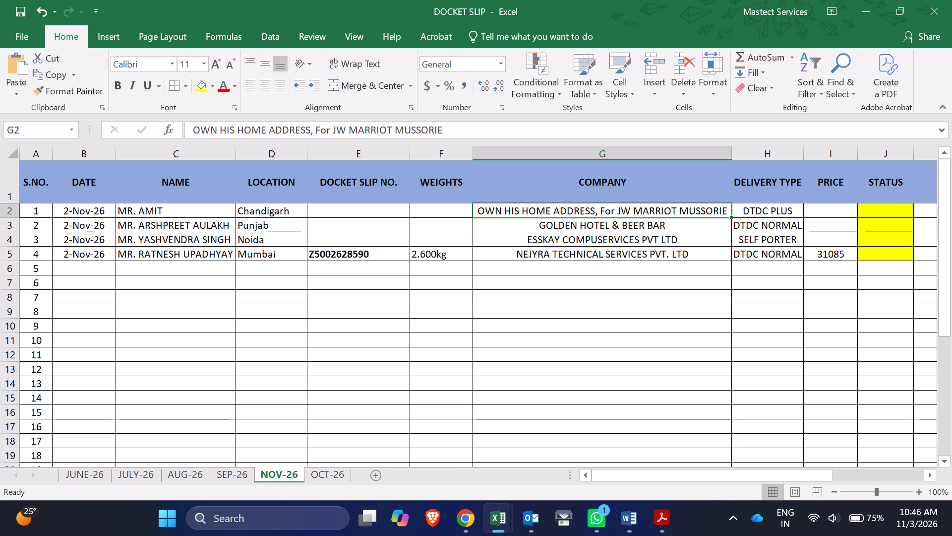
pyautogui.hotkey('shift', 'Down')
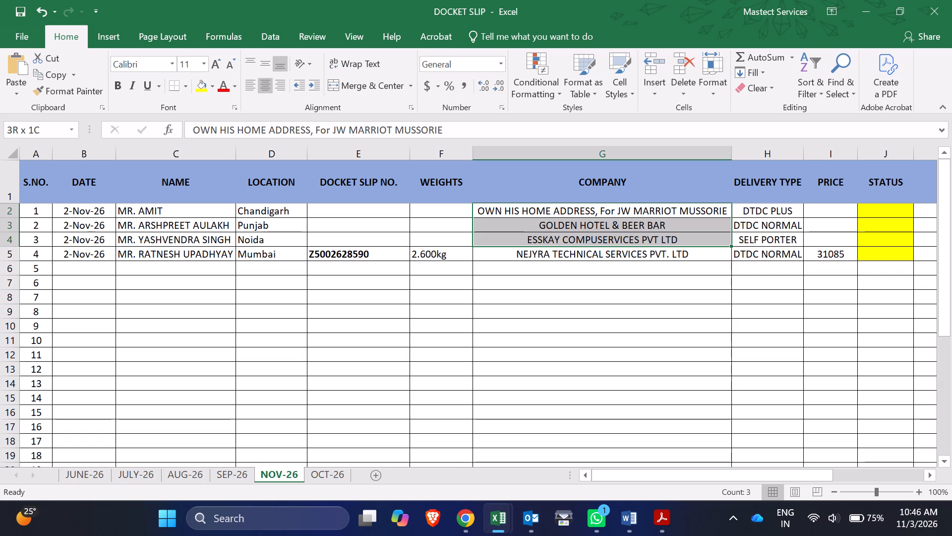
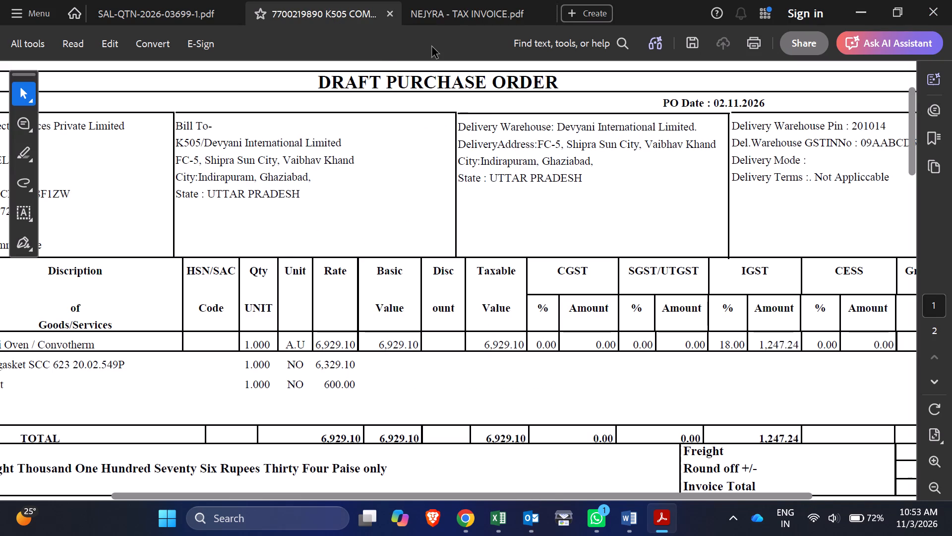
# Close the K505 draft purchase order PDF in Adobe Acrobat, keeping the NEJYRA tax invoice open.
pyautogui.click(389, 18)
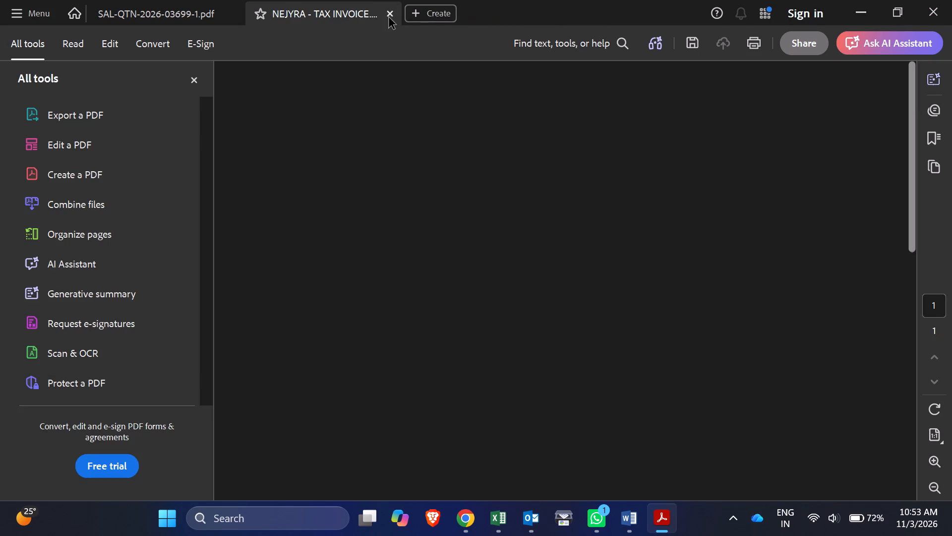
# Hide the tools pane and review the NEJYRA tax invoice from its header and consignee details down to the goods and charges.
pyautogui.click(199, 83)
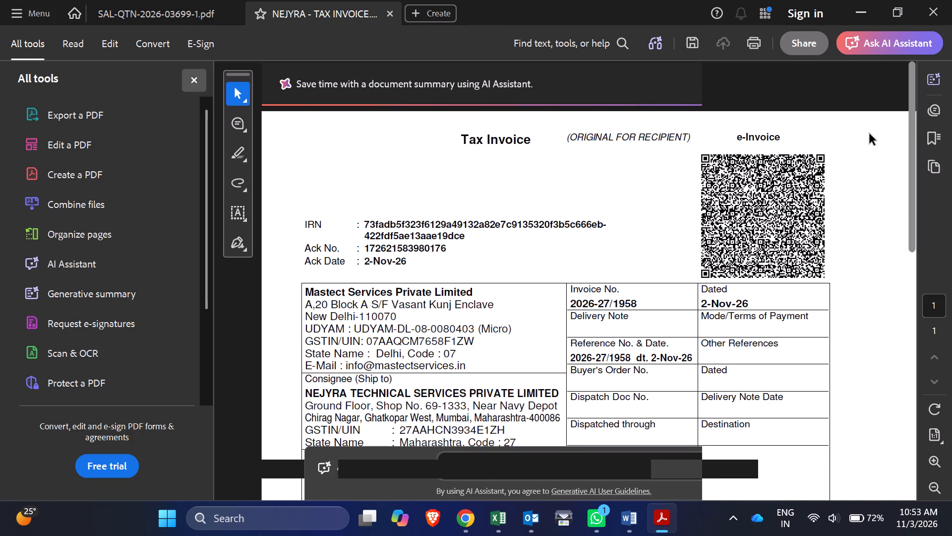
pyautogui.click(791, 89)
pyautogui.scroll(-1, 527, 306)
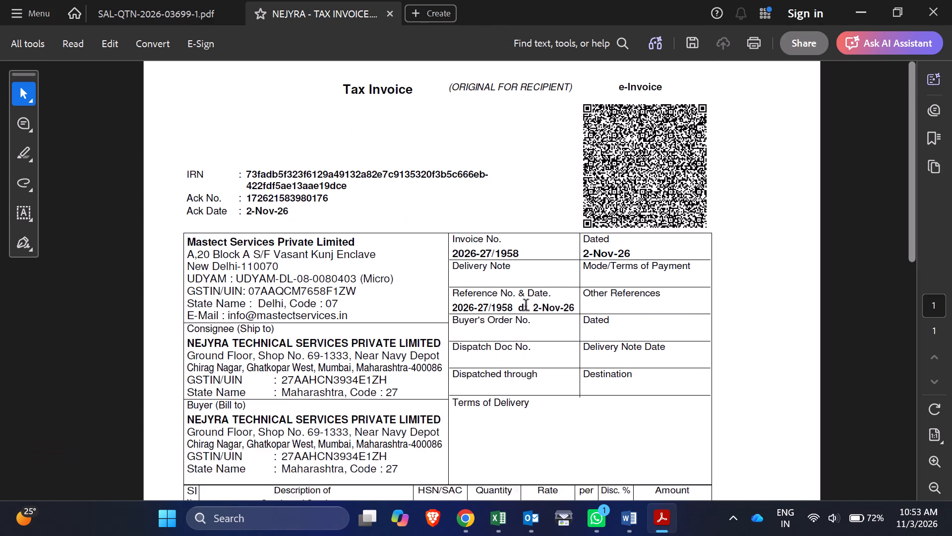
pyautogui.scroll(-3, 527, 306)
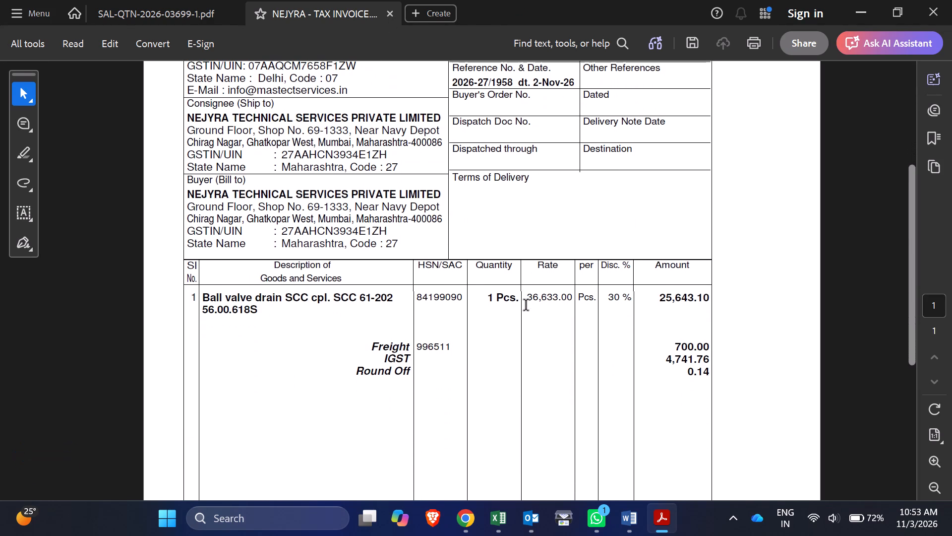
pyautogui.scroll(-2, 527, 306)
pyautogui.scroll(2, 527, 306)
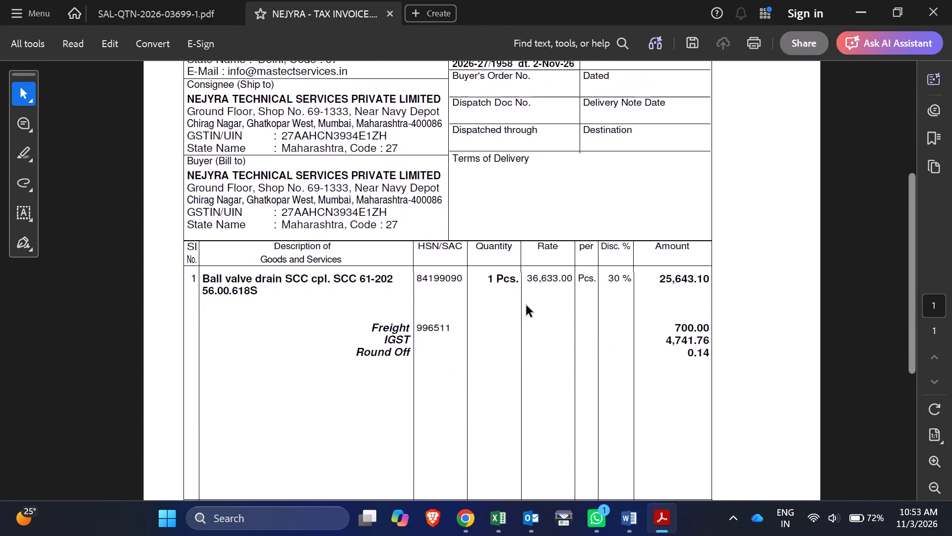
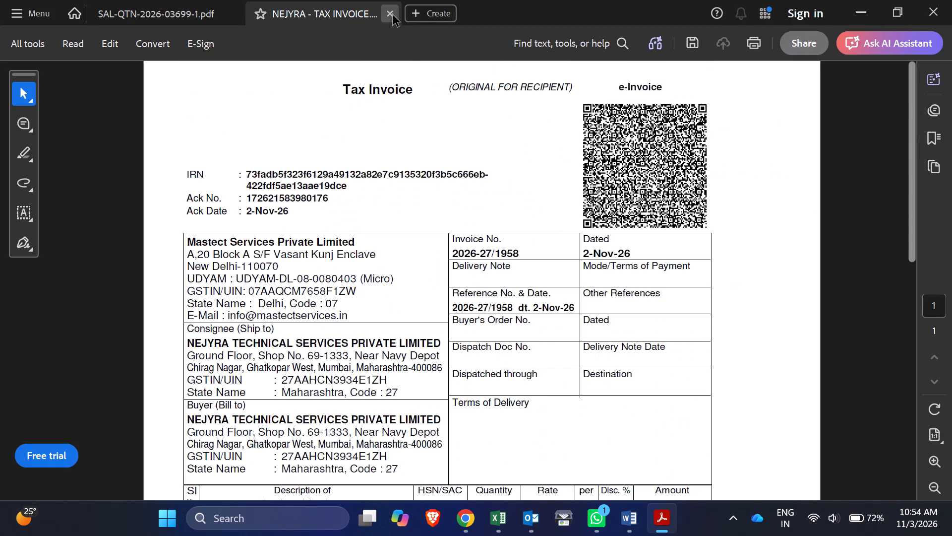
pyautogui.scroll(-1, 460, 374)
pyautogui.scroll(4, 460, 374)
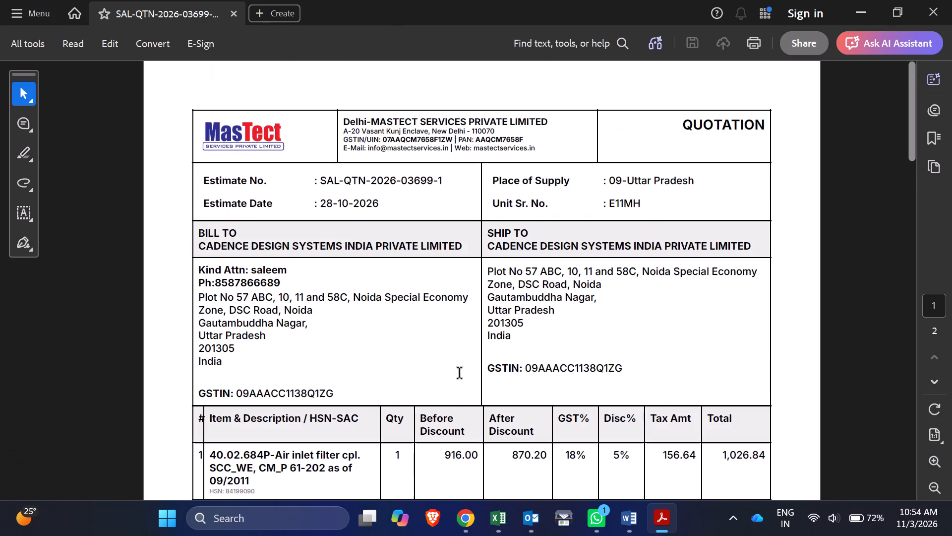
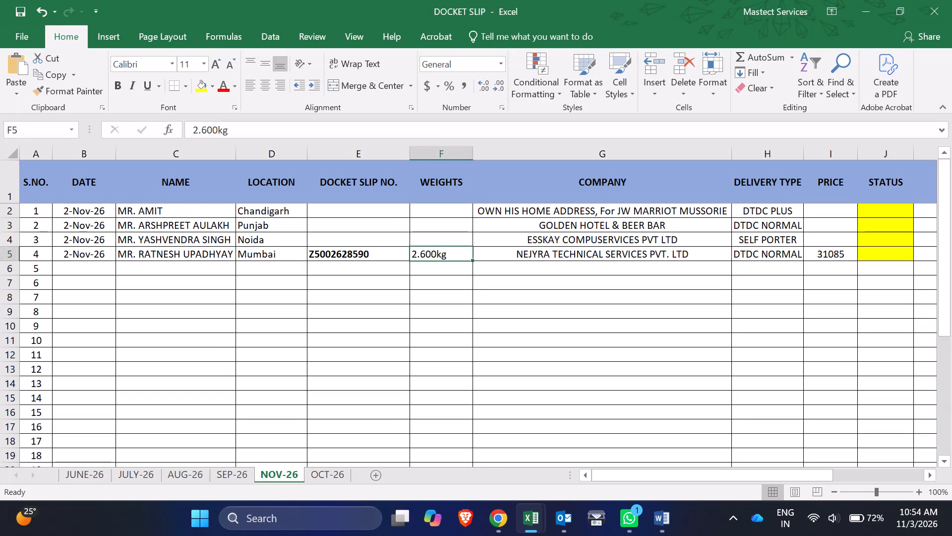
# Enter SEND - 03 in the MAIL column for serial no. 4 and save the workbook.
pyautogui.press('Right')
pyautogui.press('Right')
pyautogui.press('Right')
pyautogui.press('Right')
pyautogui.press('Right')
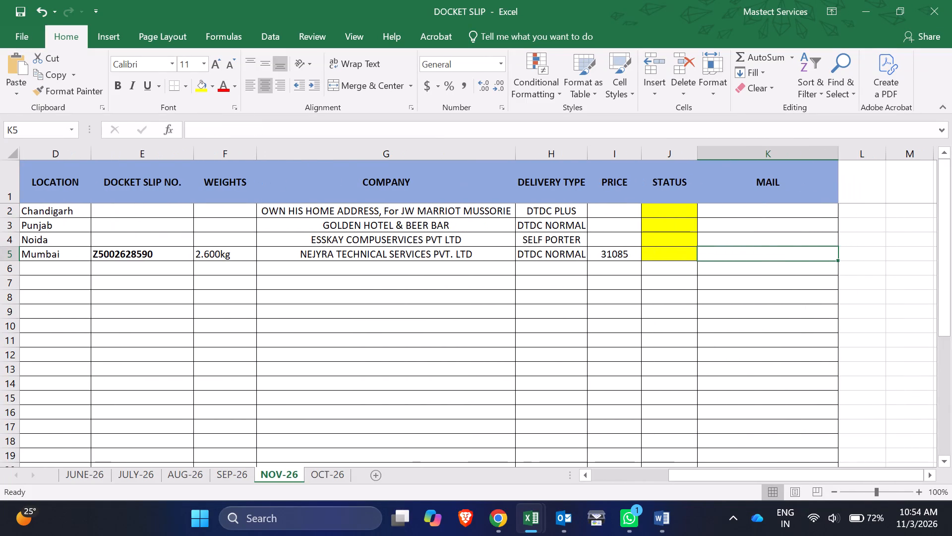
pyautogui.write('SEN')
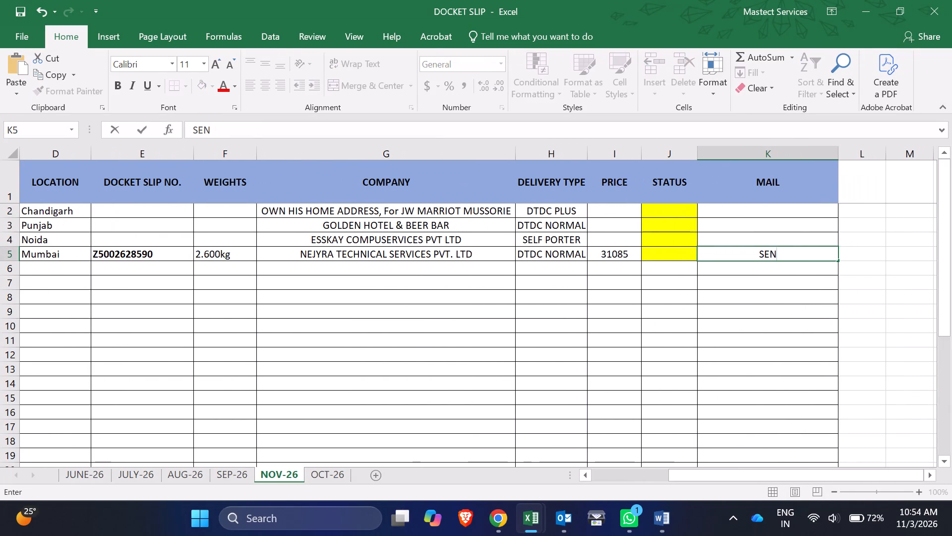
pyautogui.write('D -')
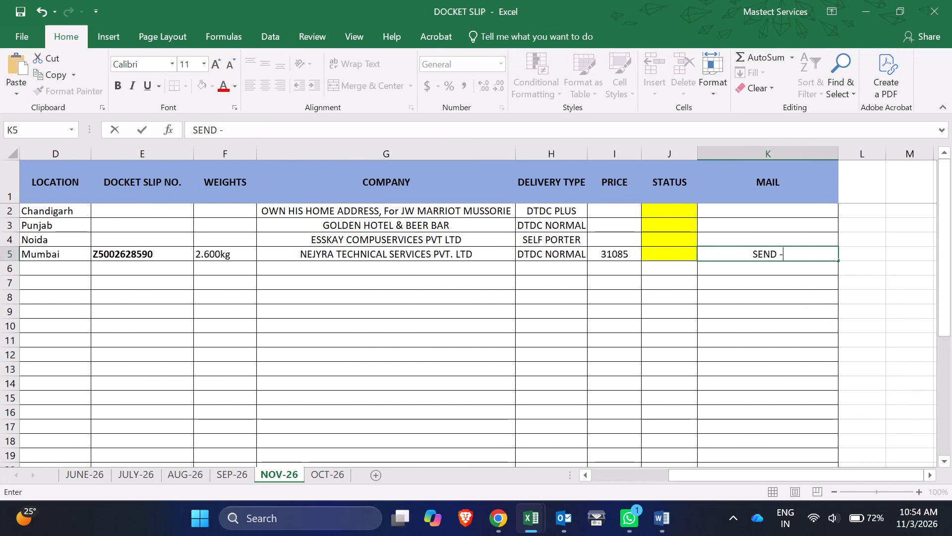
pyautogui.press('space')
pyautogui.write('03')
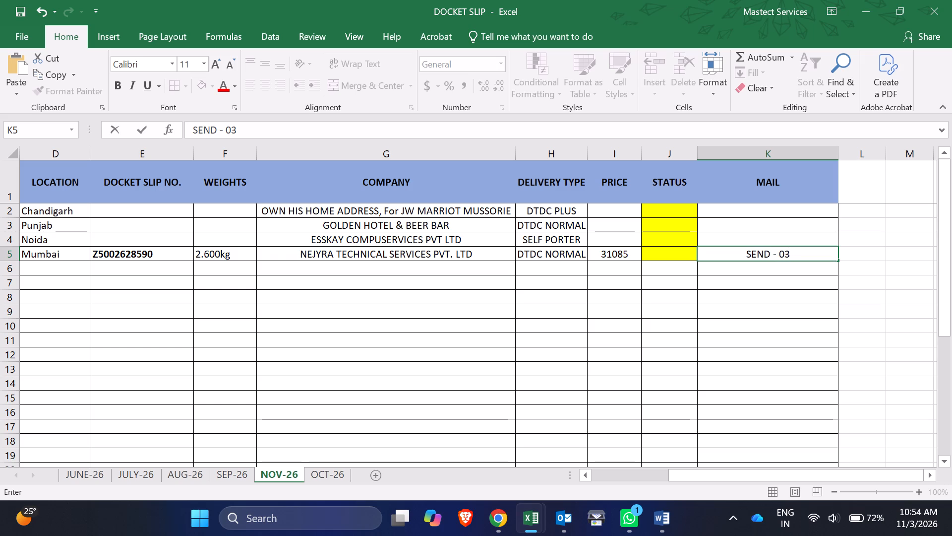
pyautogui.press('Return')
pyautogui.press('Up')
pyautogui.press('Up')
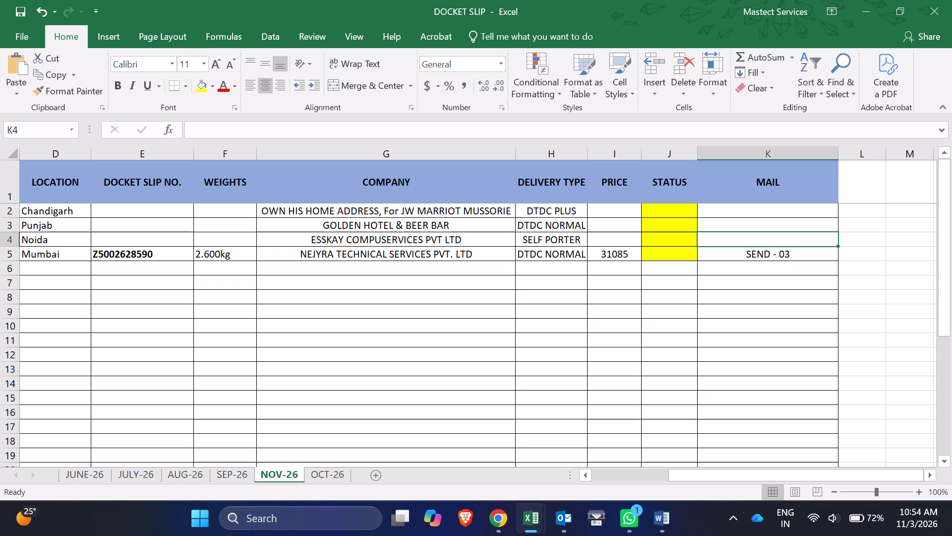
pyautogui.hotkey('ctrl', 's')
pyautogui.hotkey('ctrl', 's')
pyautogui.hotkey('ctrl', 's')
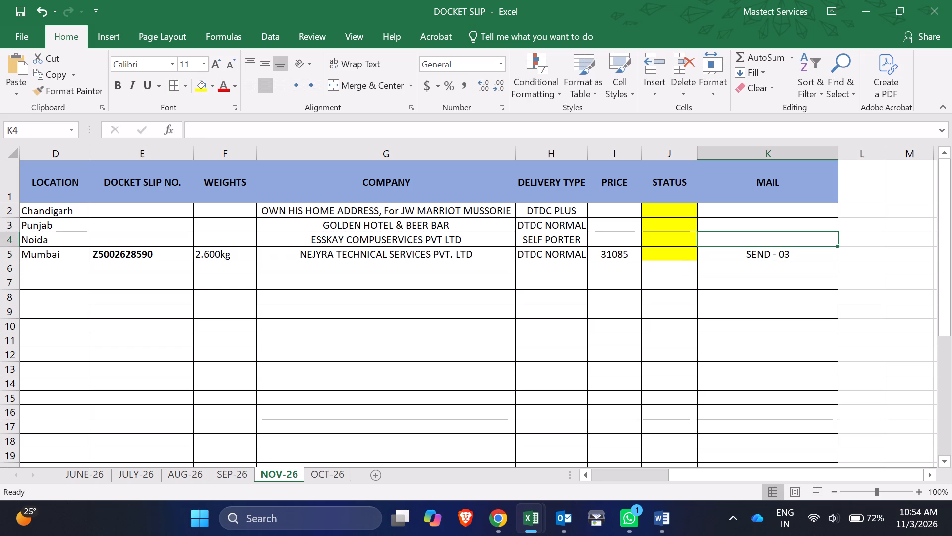
# Review the DOCKET SLIP NO. and WEIGHTS cells for serial nos. 1 to 3, saving the workbook again.
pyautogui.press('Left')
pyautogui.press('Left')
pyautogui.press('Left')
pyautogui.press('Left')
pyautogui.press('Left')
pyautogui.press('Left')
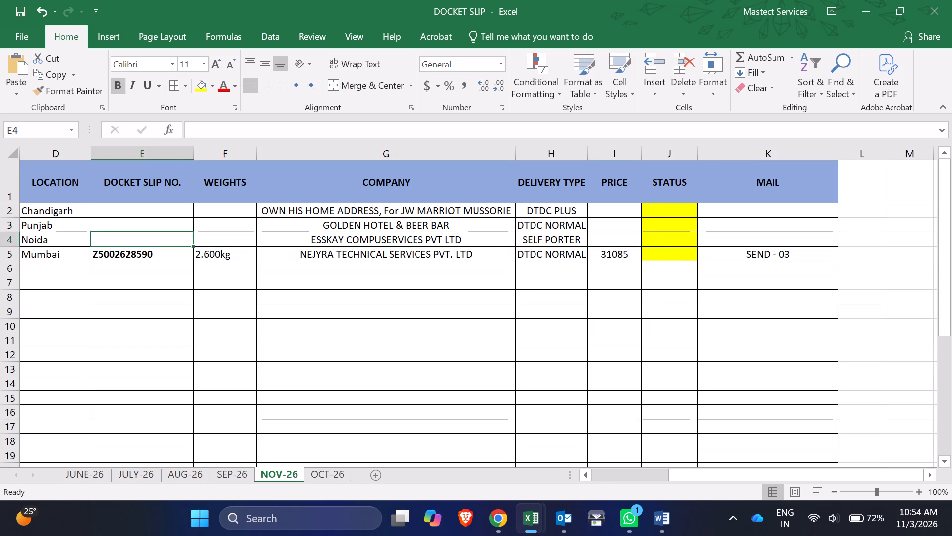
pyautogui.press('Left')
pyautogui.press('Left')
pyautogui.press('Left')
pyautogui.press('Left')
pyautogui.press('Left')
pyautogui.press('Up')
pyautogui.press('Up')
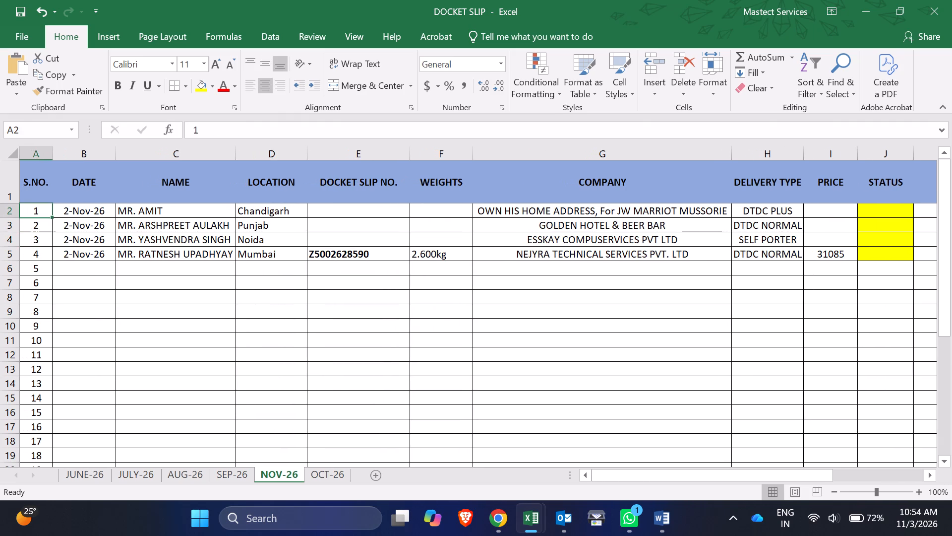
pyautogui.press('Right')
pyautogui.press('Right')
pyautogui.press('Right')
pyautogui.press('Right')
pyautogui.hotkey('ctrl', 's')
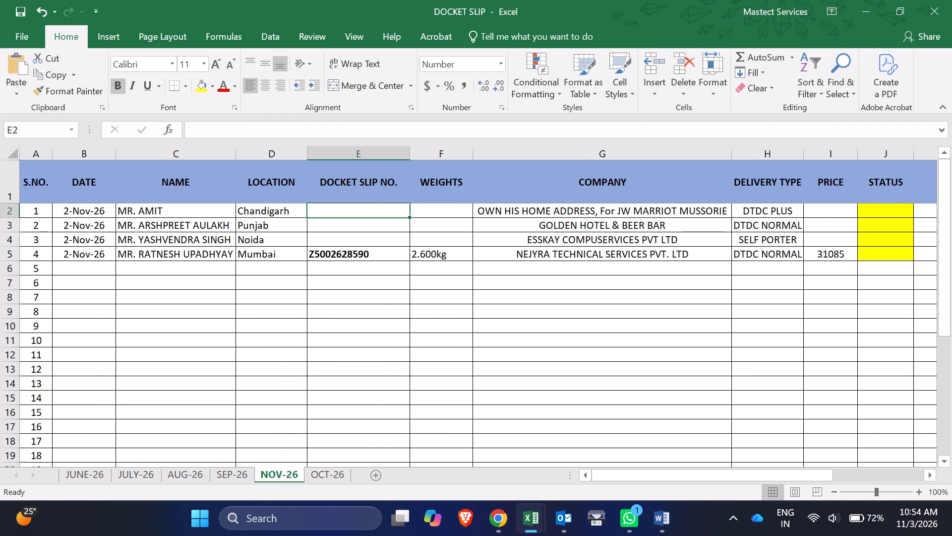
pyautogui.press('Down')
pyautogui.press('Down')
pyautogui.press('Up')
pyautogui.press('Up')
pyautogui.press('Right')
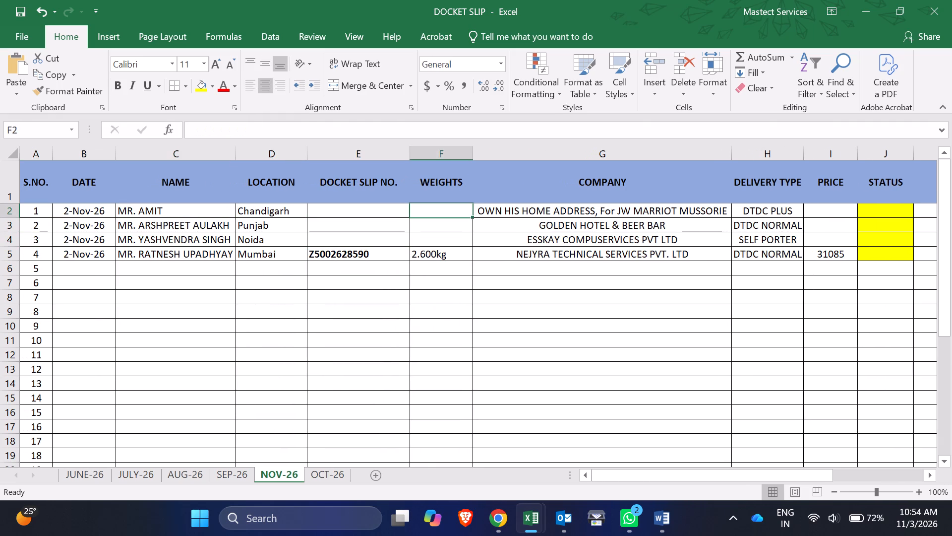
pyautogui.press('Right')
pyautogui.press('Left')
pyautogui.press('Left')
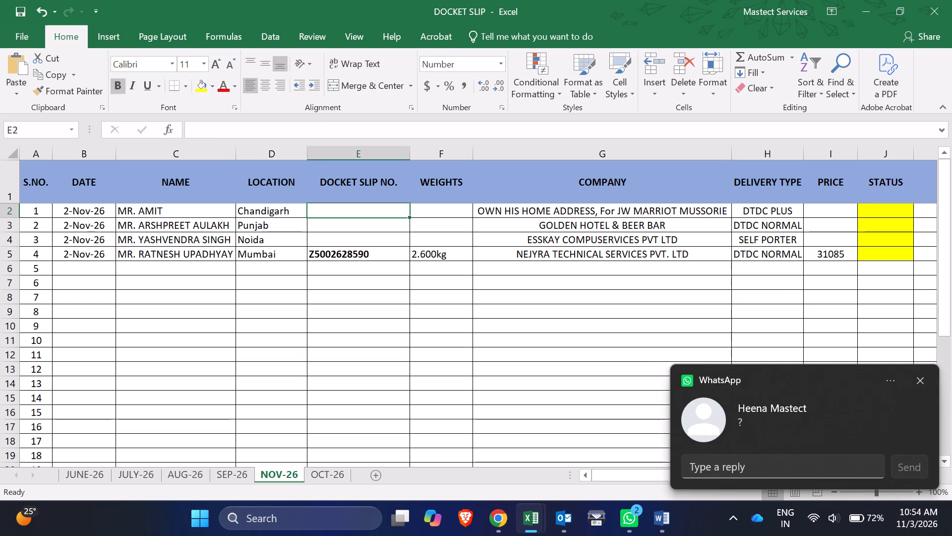
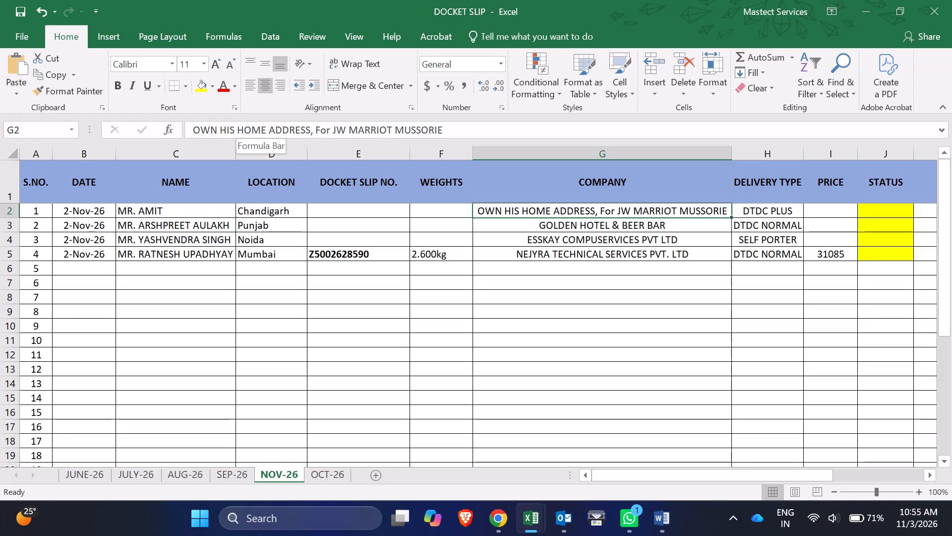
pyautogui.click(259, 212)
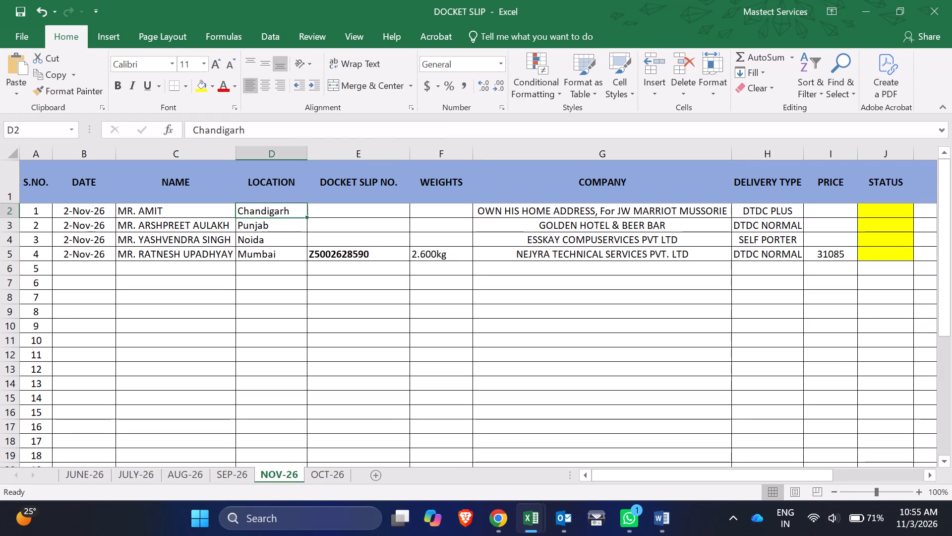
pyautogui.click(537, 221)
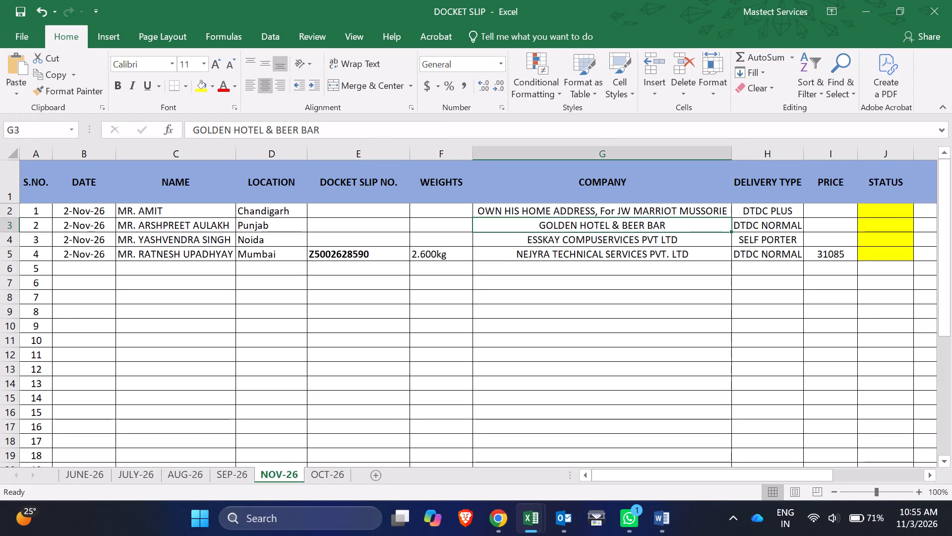
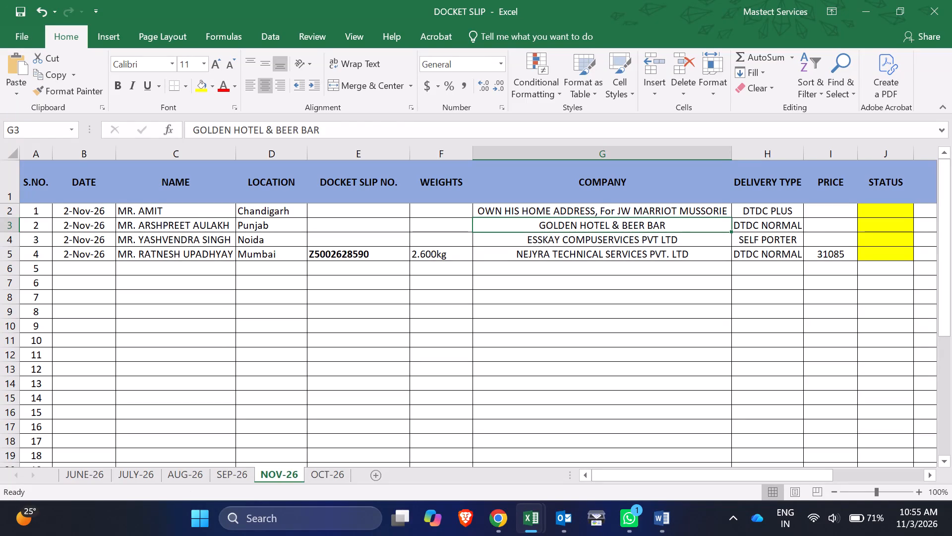
# Check the COMPANY entries for serial nos. 1, 2 and 4 in the NOV-26 sheet and save the DOCKET SLIP workbook.
pyautogui.click(492, 210)
pyautogui.click(531, 224)
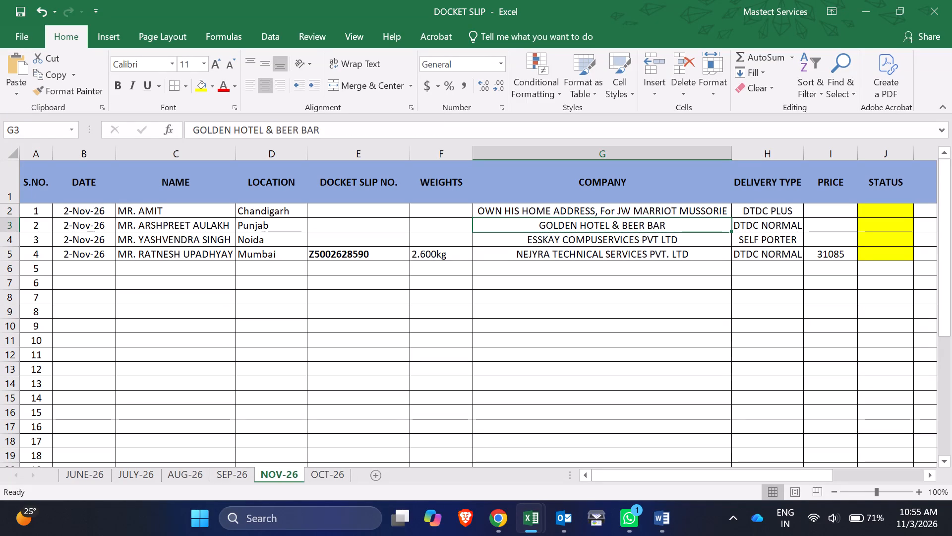
pyautogui.click(549, 253)
pyautogui.hotkey('ctrl', 's')
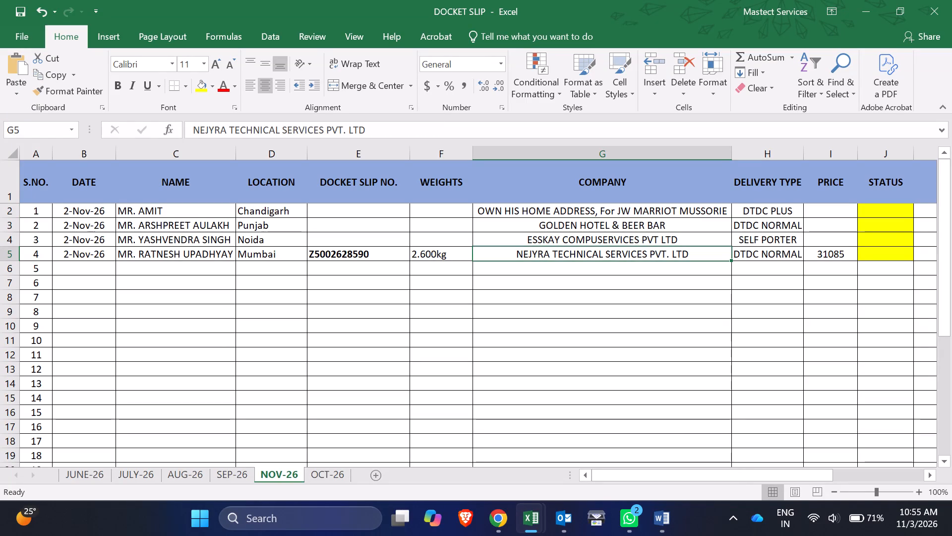
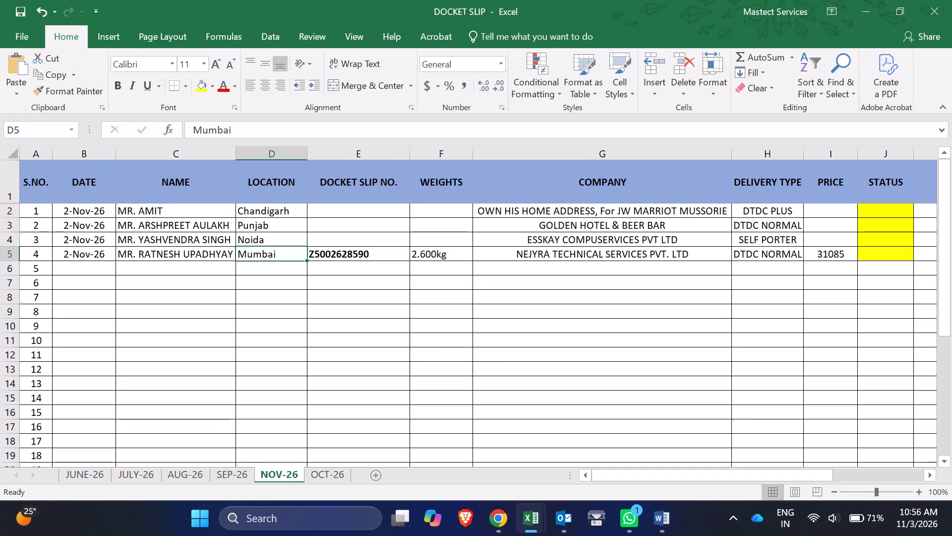
# Enter a dash (-) as both the DOCKET SLIP NO. and the WEIGHTS value for serial no. 3.
pyautogui.click(333, 242)
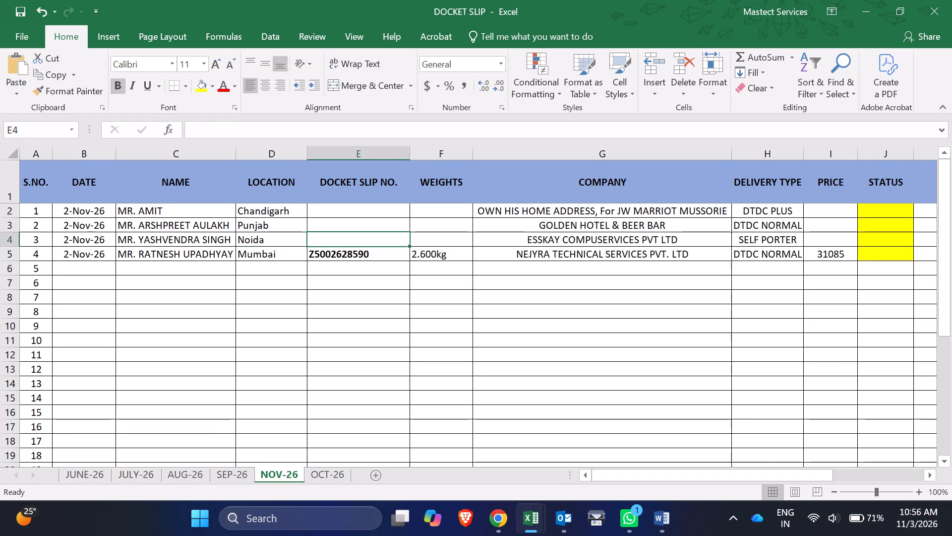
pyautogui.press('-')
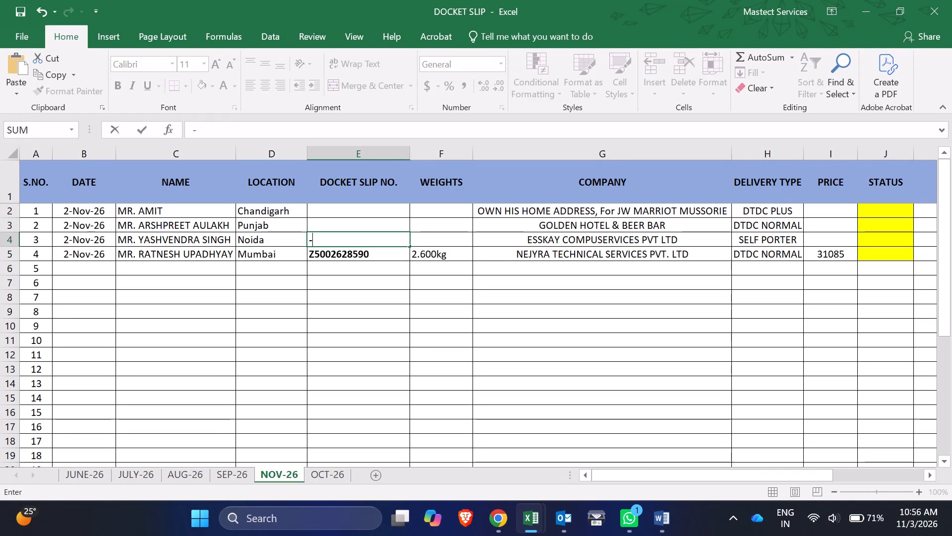
pyautogui.press('Return')
pyautogui.press('Up')
pyautogui.press('Right')
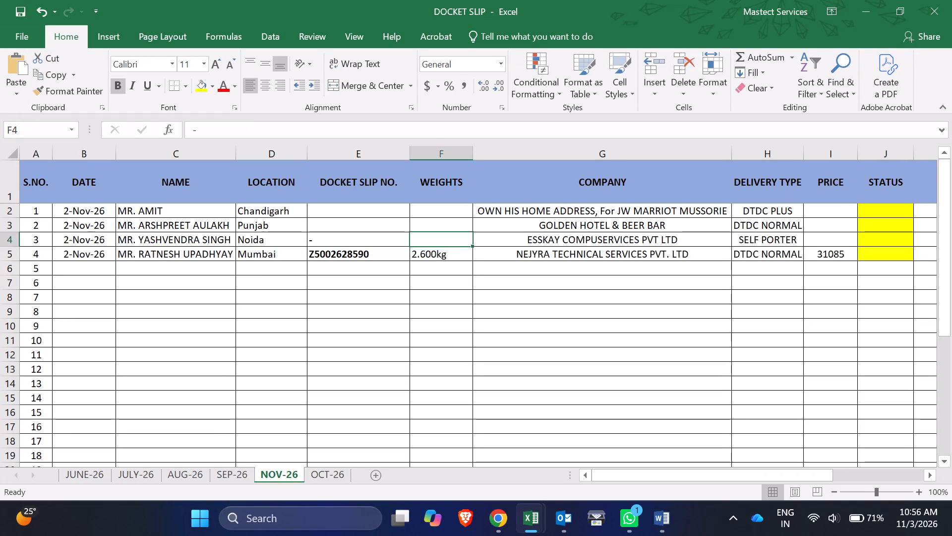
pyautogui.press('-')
pyautogui.press('Return')
# Center-align the dashes in the DOCKET SLIP NO. and WEIGHTS cells of serial no. 3.
pyautogui.press('Up')
pyautogui.press('Left')
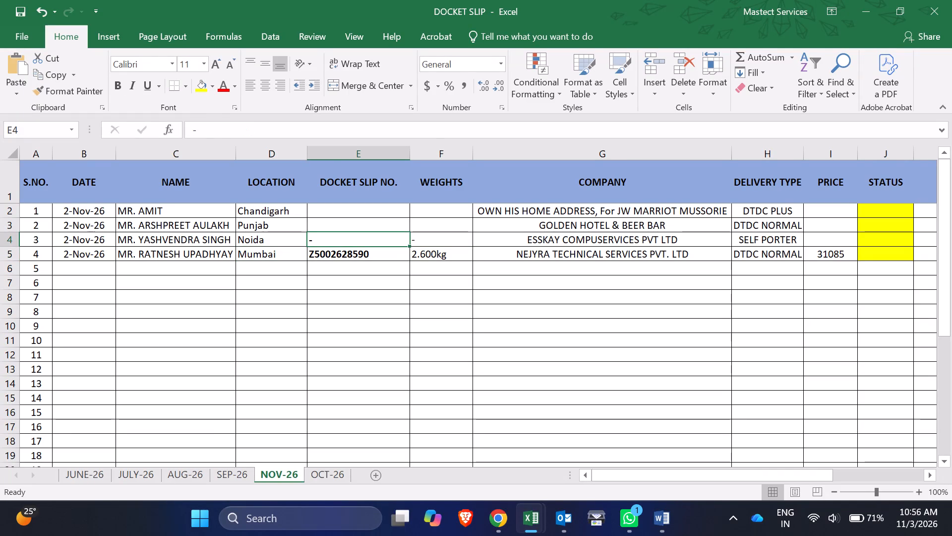
pyautogui.hotkey('shift', 'Right')
pyautogui.click(266, 81)
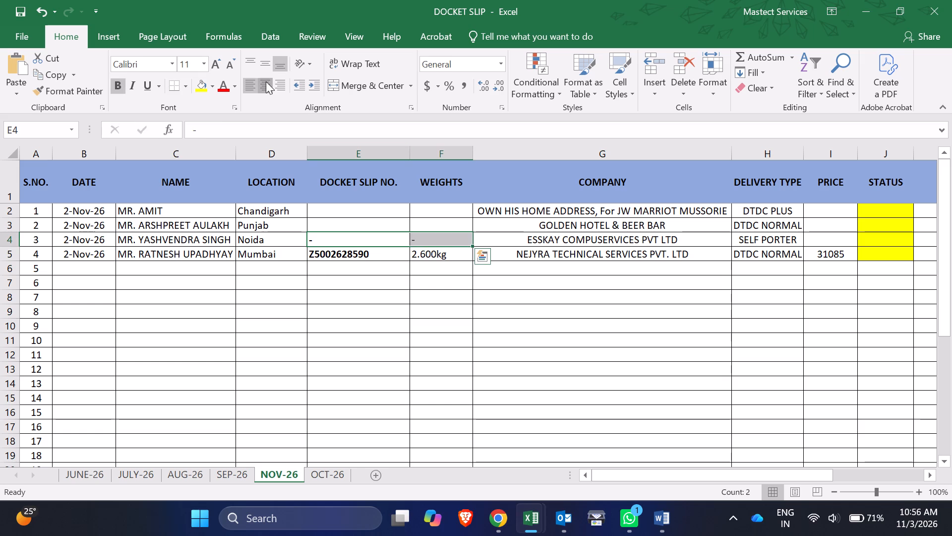
# Save DOCKET SLIP and enter a dash (-) as the PRICE for serial no. 3 in the NOV-26 sheet.
pyautogui.press('Right')
pyautogui.press('Right')
pyautogui.hotkey('ctrl', 's')
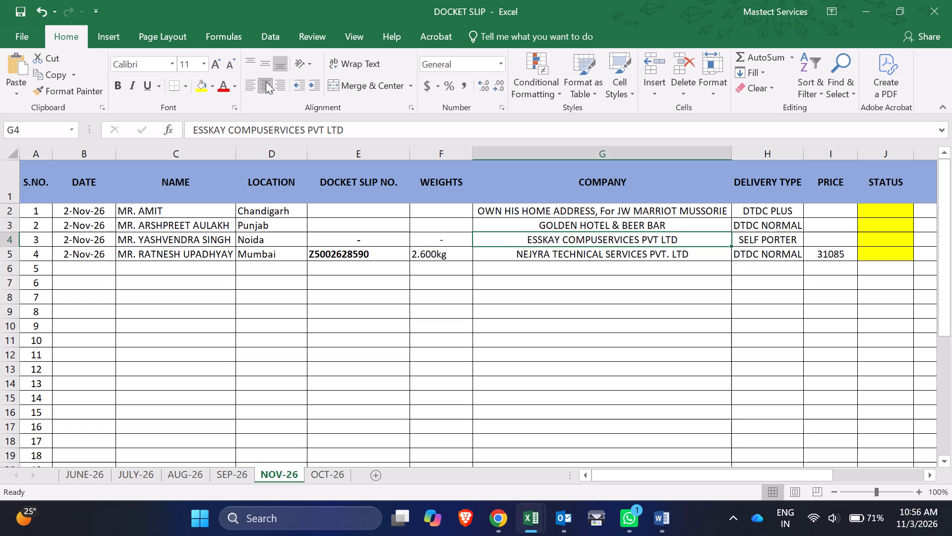
pyautogui.press('Left')
pyautogui.press('Right')
pyautogui.press('Right')
pyautogui.press('Right')
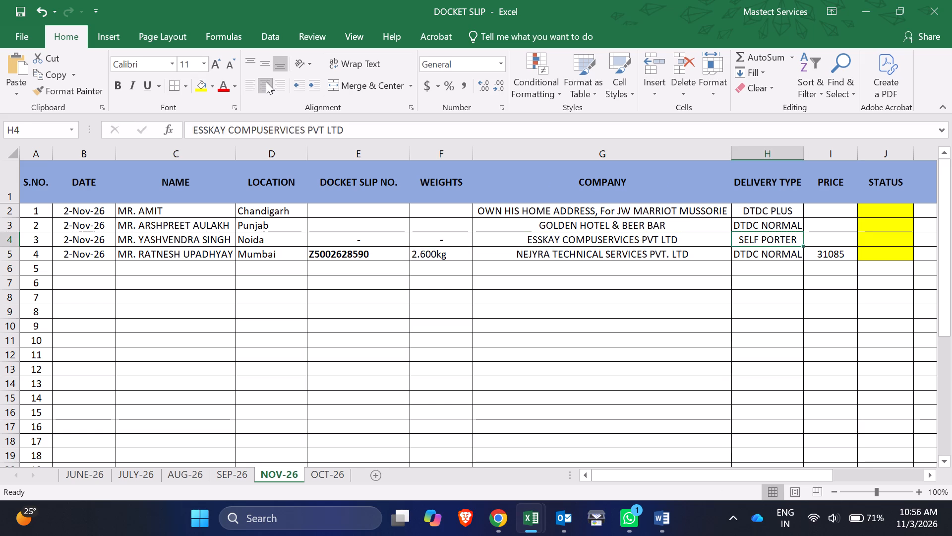
pyautogui.press('-')
pyautogui.press('Return')
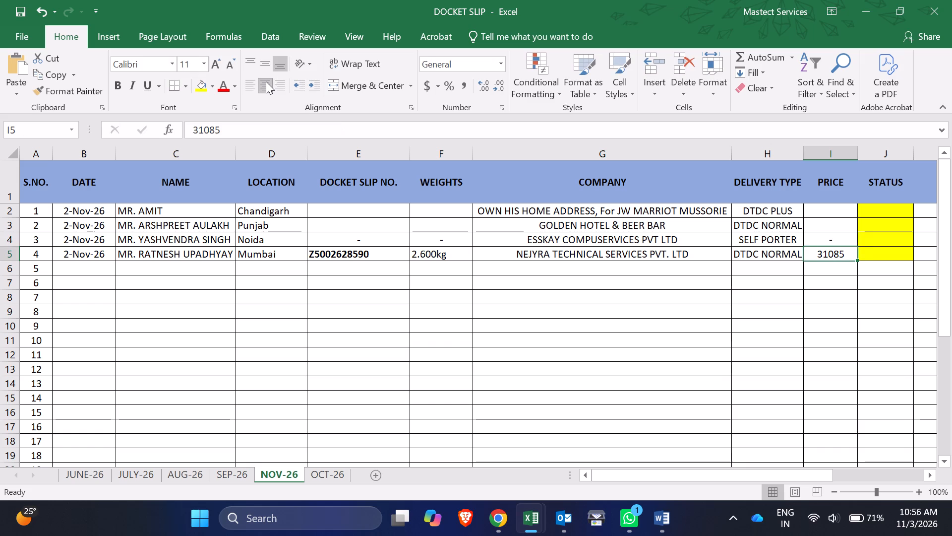
# Enter DONE as the STATUS for serial no. 3, the ESSKAY COMPUSERVICES PVT LTD entry.
pyautogui.press('Up')
pyautogui.press('Right')
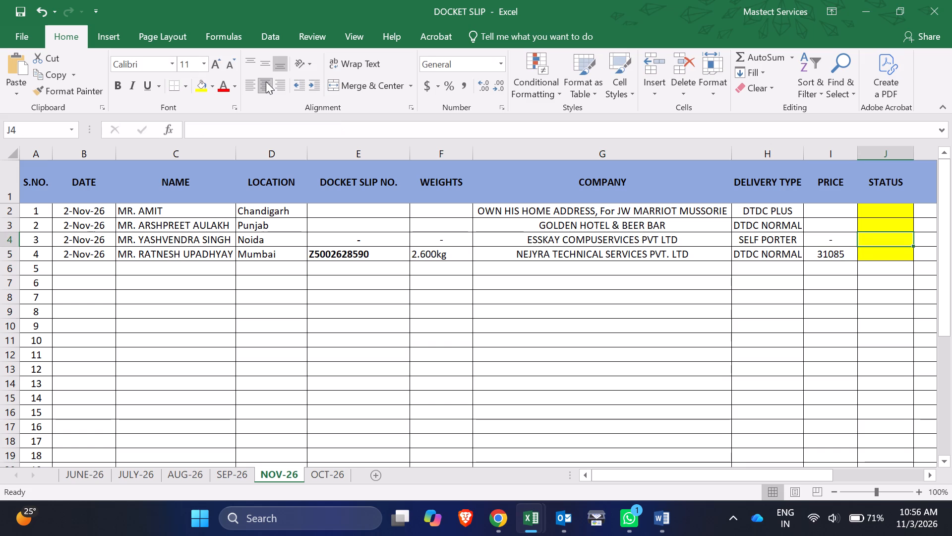
pyautogui.write('DONE')
pyautogui.press('Return')
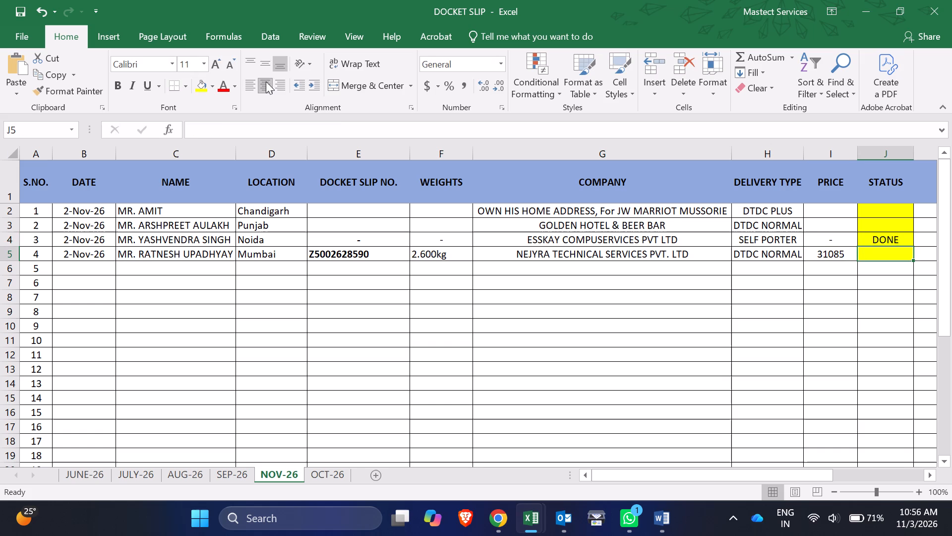
# Remove the yellow fill from the serial no. 3 STATUS cell and save the workbook.
pyautogui.press('Up')
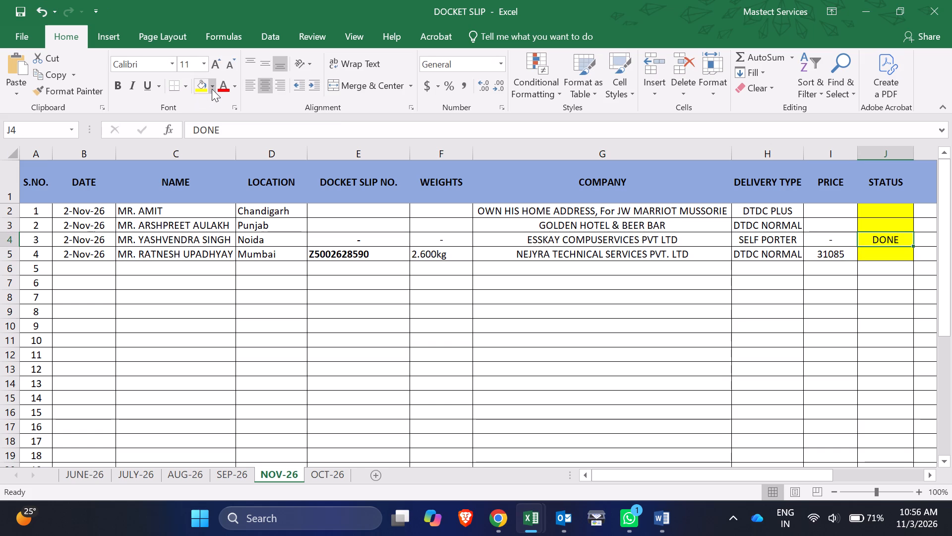
pyautogui.click(212, 89)
pyautogui.click(231, 215)
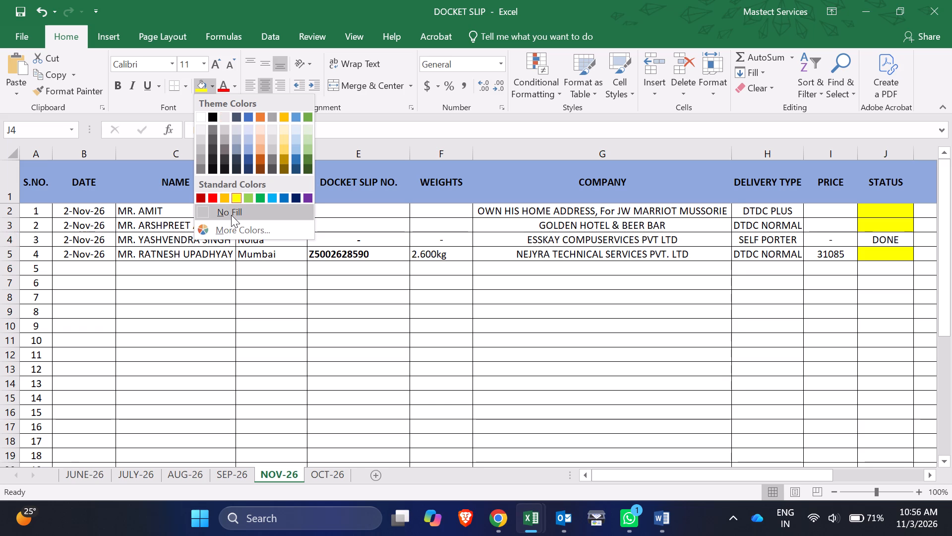
pyautogui.click(632, 289)
pyautogui.hotkey('ctrl', 's')
pyautogui.hotkey('ctrl', 's')
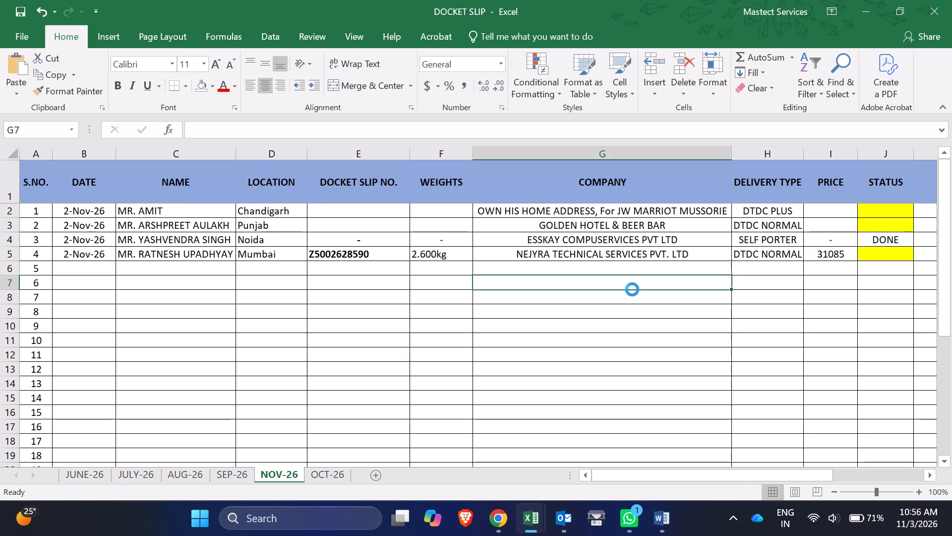
# Enter a dash (-) in the MAIL column for serial no. 3 and save the workbook.
pyautogui.click(632, 289)
pyautogui.press('Up')
pyautogui.press('Up')
pyautogui.press('Up')
pyautogui.press('Up')
pyautogui.press('Right')
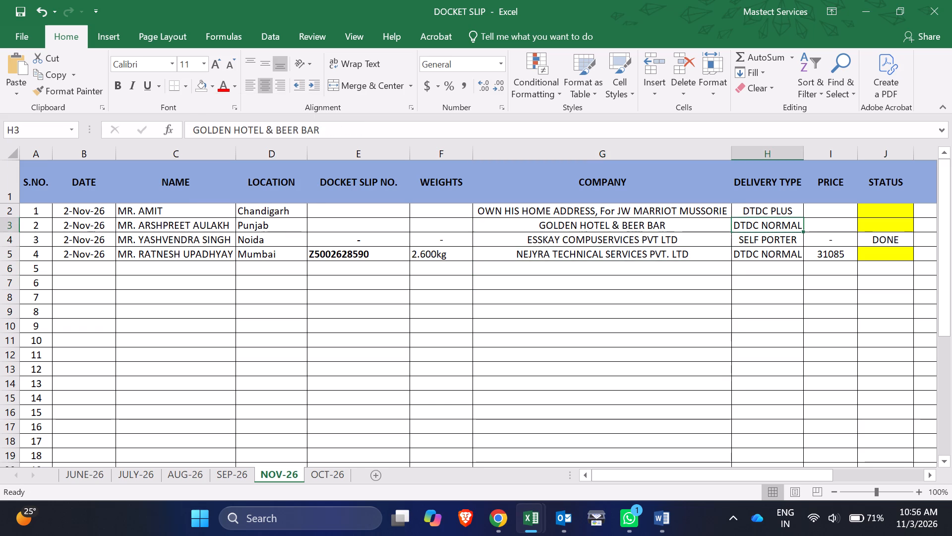
pyautogui.press('Down')
pyautogui.press('Right')
pyautogui.press('Right')
pyautogui.press('Right')
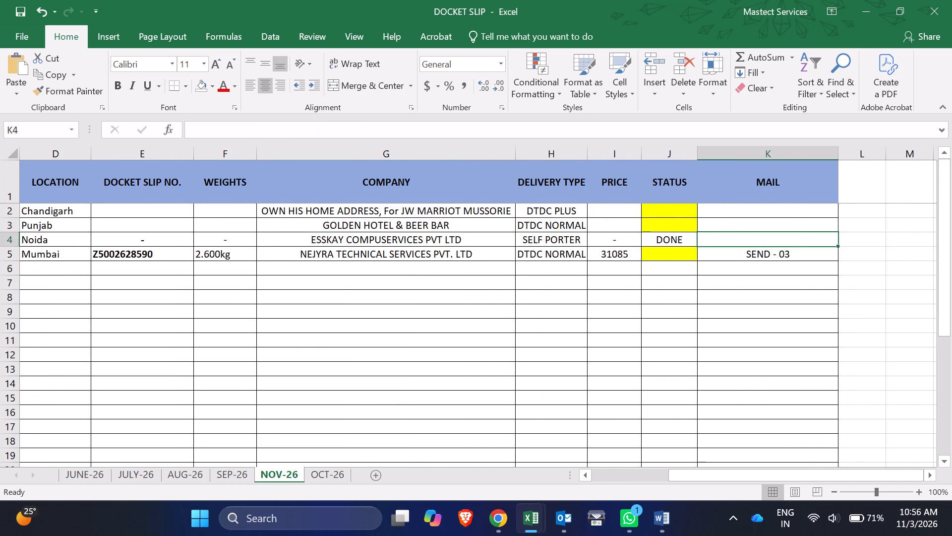
pyautogui.hotkey('ctrl', 's')
pyautogui.hotkey('ctrl', 's')
pyautogui.hotkey('ctrl', 's')
pyautogui.press('Left')
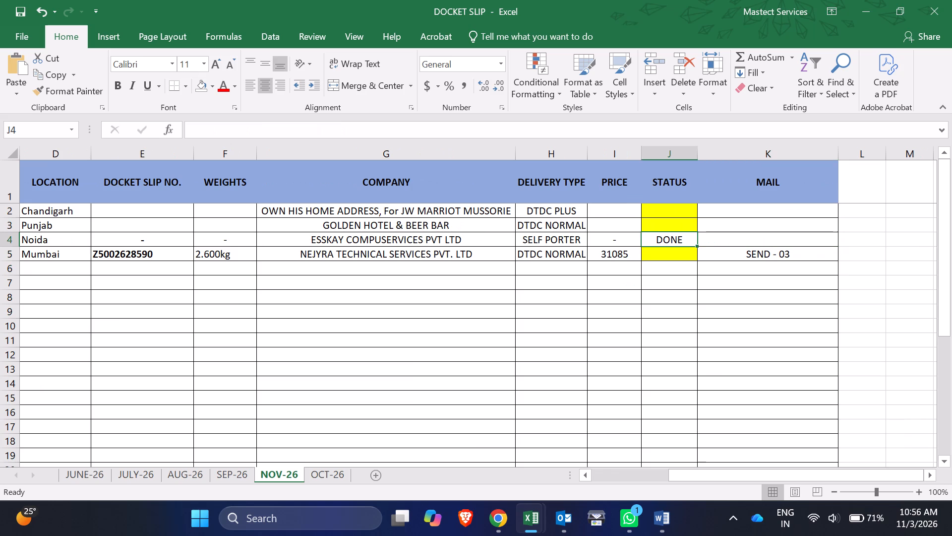
pyautogui.press('Left')
pyautogui.press('Right')
pyautogui.press('Right')
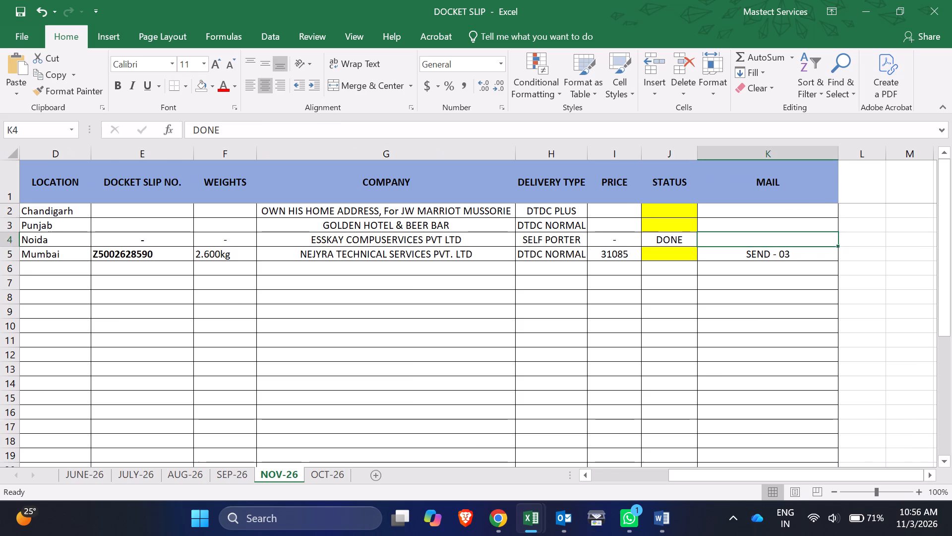
pyautogui.press('-')
pyautogui.press('Return')
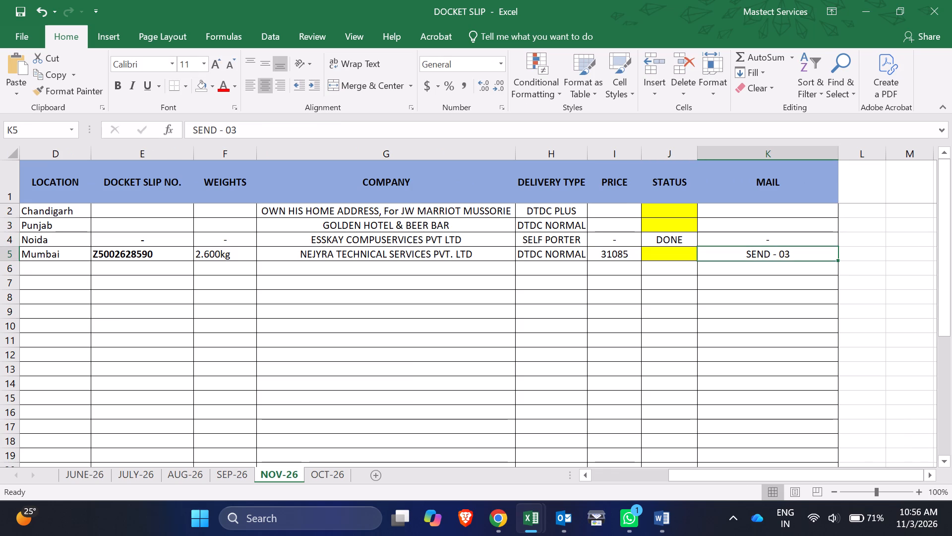
pyautogui.hotkey('ctrl', 's')
# Return to the DATE cell of serial no. 1 in the NOV-26 sheet and save the workbook.
pyautogui.press('Up')
pyautogui.press('Up')
pyautogui.press('Up')
pyautogui.press('Left')
pyautogui.press('Left')
pyautogui.press('Left')
pyautogui.press('Left')
pyautogui.press('Left')
pyautogui.press('Left')
pyautogui.press('Left')
pyautogui.press('Left')
pyautogui.press('Left')
pyautogui.press('Left')
pyautogui.press('Left')
pyautogui.press('Left')
pyautogui.press('Left')
pyautogui.press('Left')
pyautogui.press('Left')
pyautogui.press('Left')
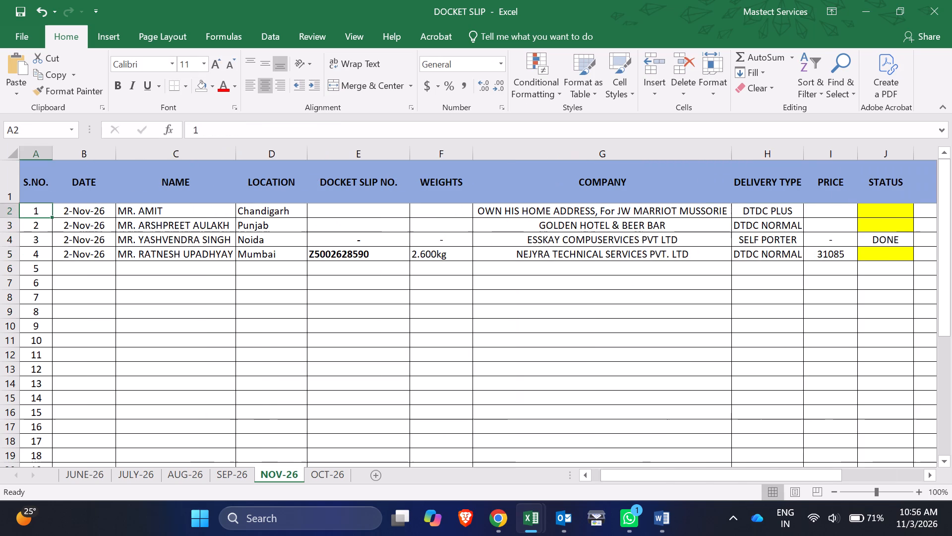
pyautogui.press('Right')
pyautogui.hotkey('ctrl', 's')
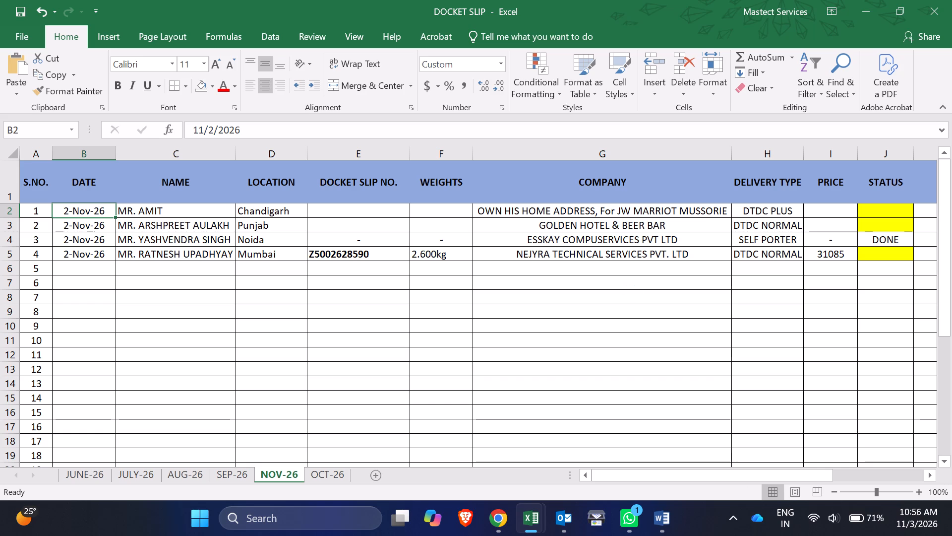
pyautogui.hotkey('ctrl', 's')
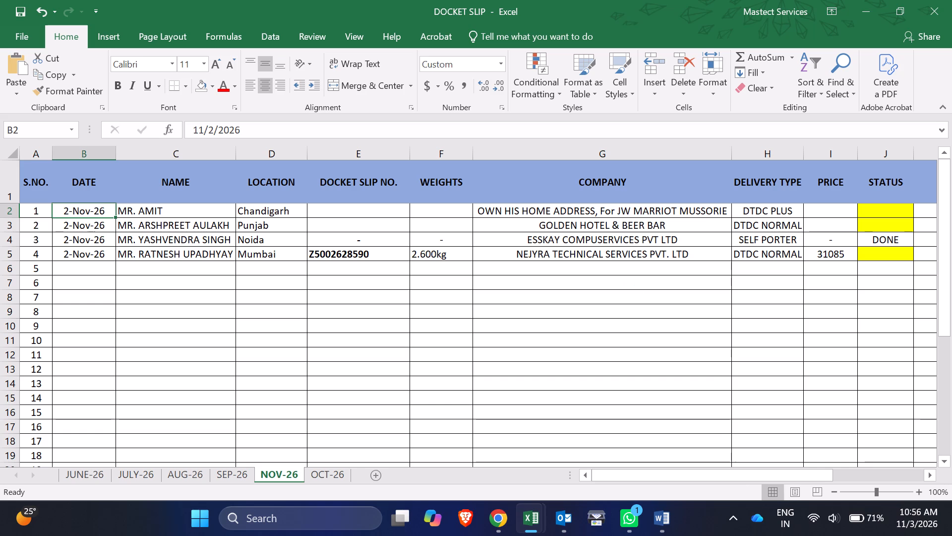
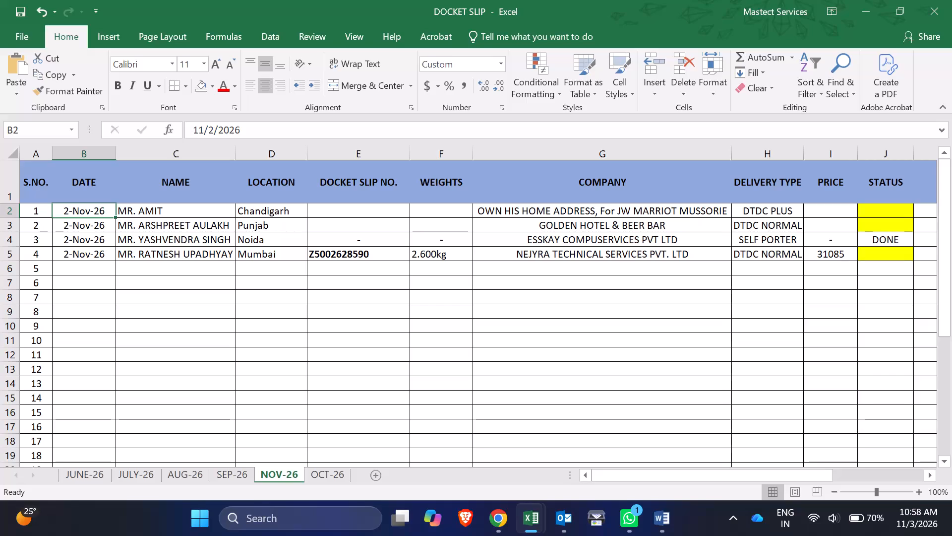
# Select the NAME cell of serial no. 2 in the NOV-26 sheet and save the DOCKET SLIP workbook.
pyautogui.click(191, 224)
pyautogui.hotkey('ctrl', 's')
pyautogui.hotkey('ctrl', 's')
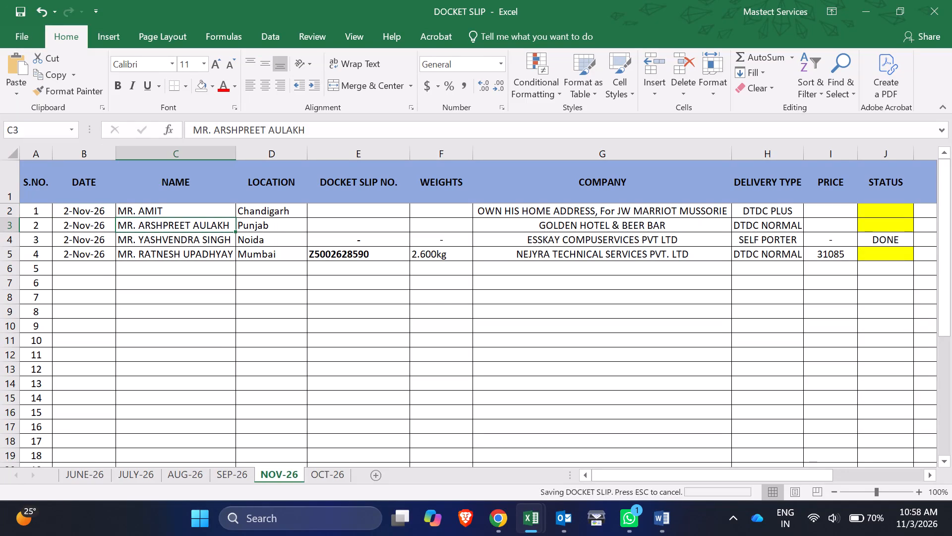
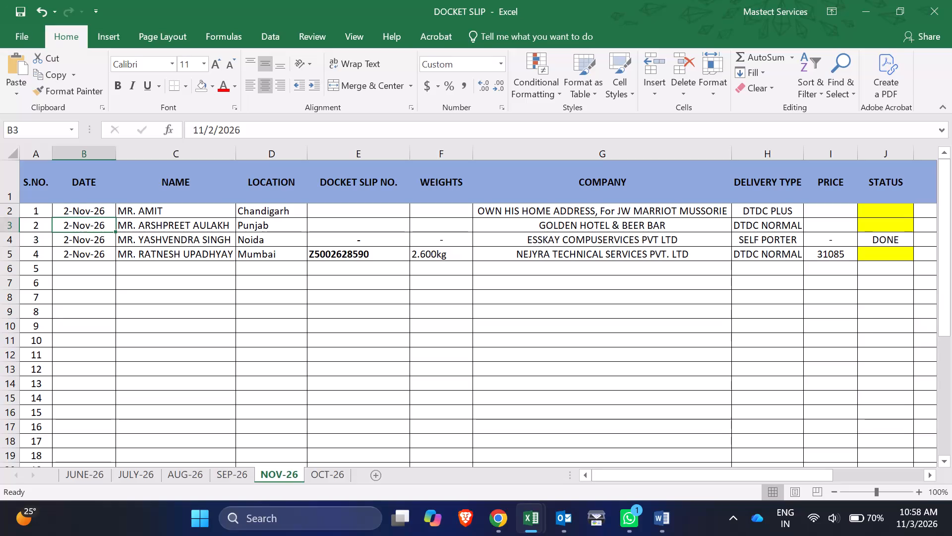
# Select the DOCKET SLIP NO. cell of serial no. 1 in the NOV-26 sheet and save the DOCKET SLIP workbook.
pyautogui.hotkey('ctrl', 's')
pyautogui.press('Right')
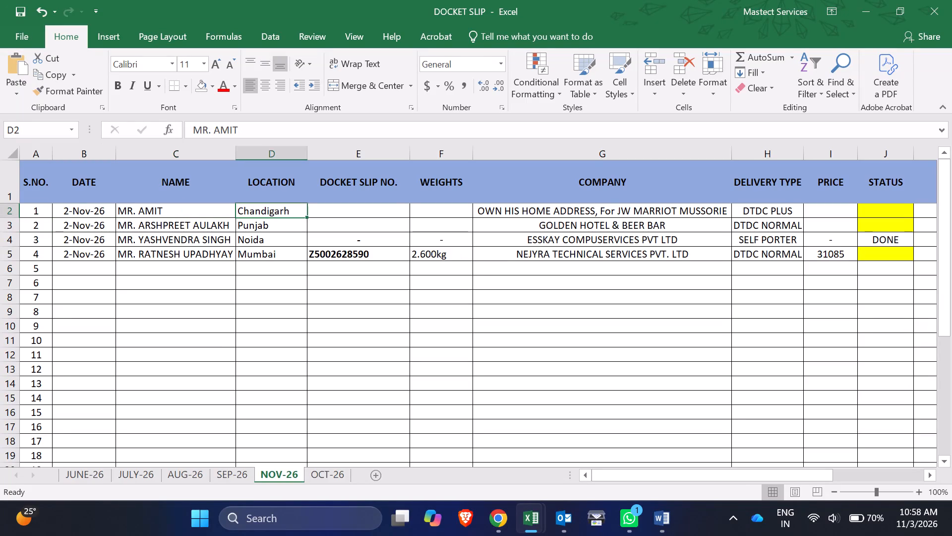
pyautogui.press('Right')
pyautogui.hotkey('ctrl', 's')
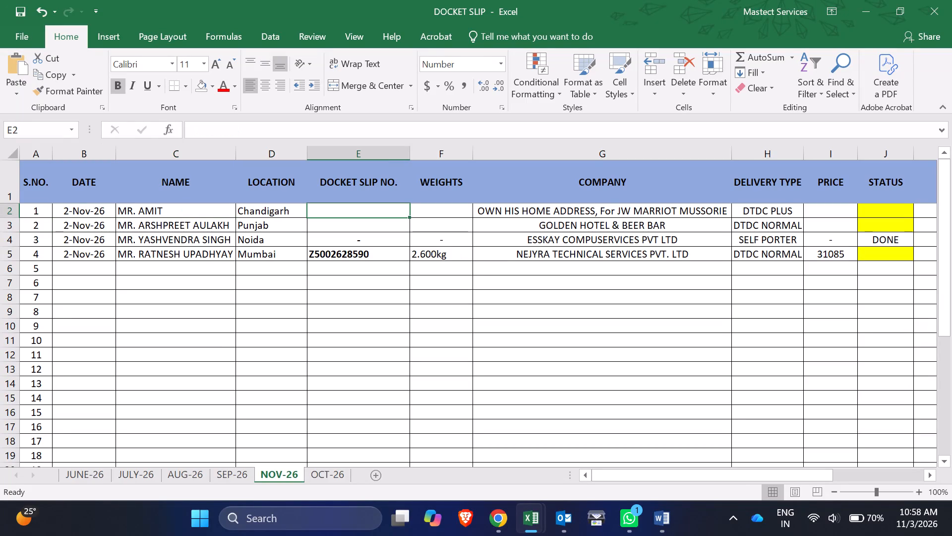